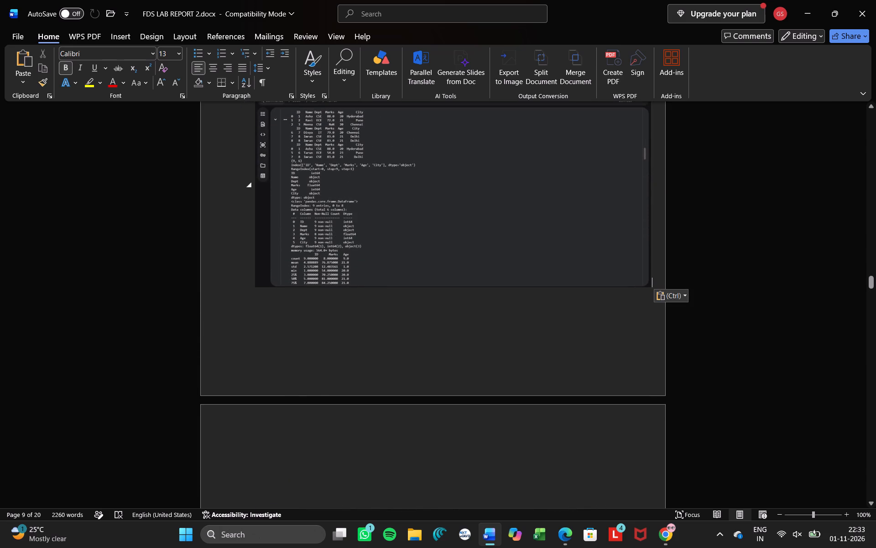
Shrink the pasted screenshot under Selecting and Filtering, Part 1, proportionally to about four-fifths of its pasted width.
{"action": "scroll", "coordinate": [394, 167], "scroll_direction": "up", "scroll_amount": 2}
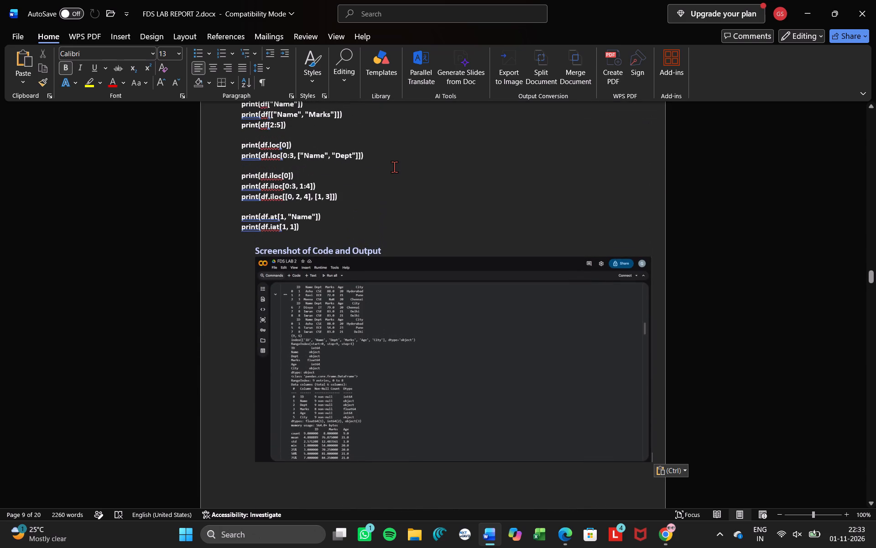
{"action": "scroll", "coordinate": [394, 167], "scroll_direction": "up", "scroll_amount": 1}
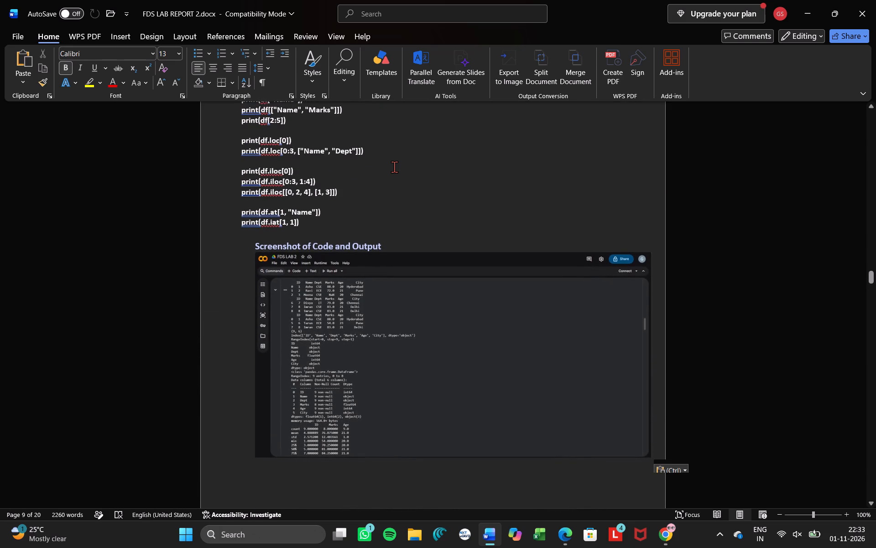
{"action": "left_click", "coordinate": [434, 308]}
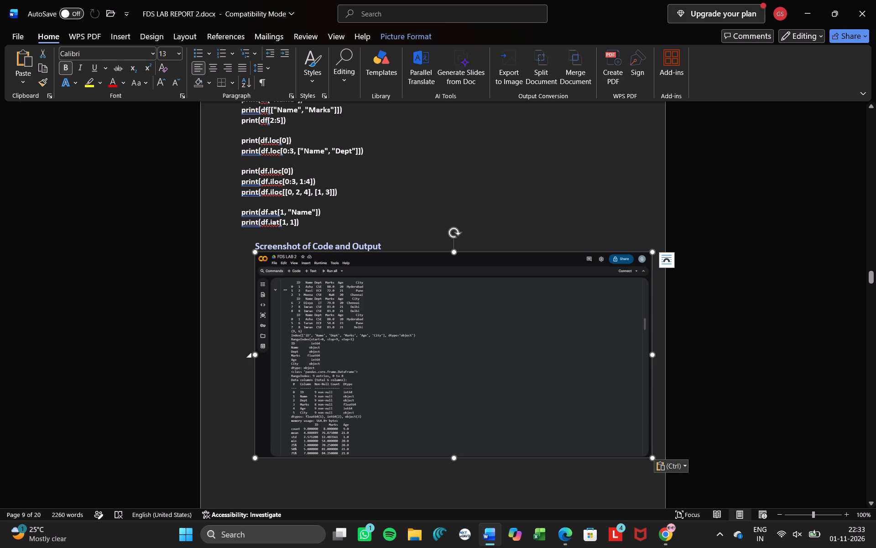
{"action": "left_click_drag", "start_coordinate": [652, 457], "coordinate": [624, 411]}
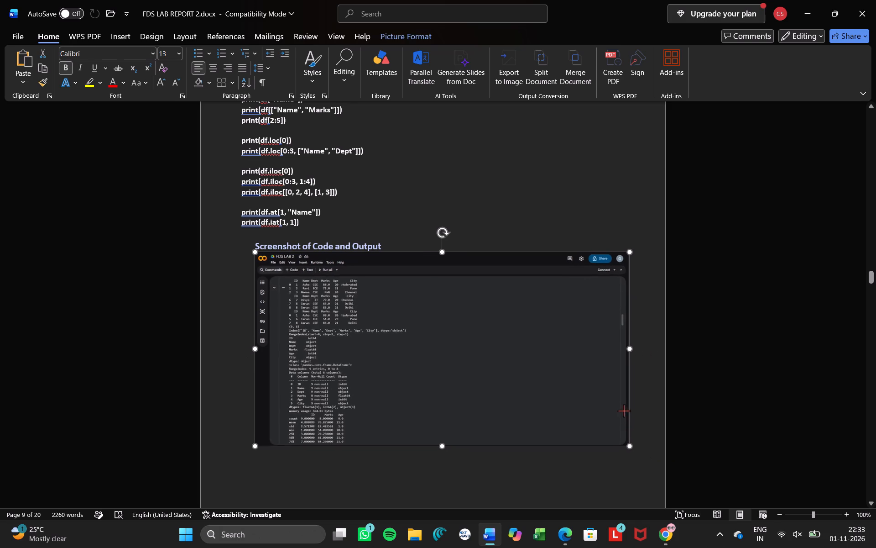
{"action": "left_click_drag", "start_coordinate": [624, 411], "coordinate": [571, 369]}
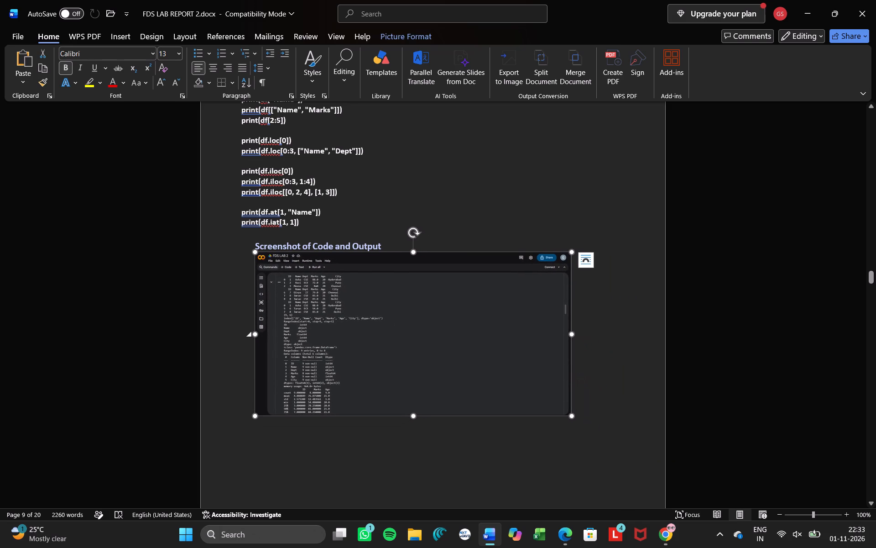
Review the code, output screenshots and explanations in the earlier report sections, from reading file formats through Part 4: Inspecting the data.
{"action": "scroll", "coordinate": [574, 395], "scroll_direction": "right", "scroll_amount": 1}
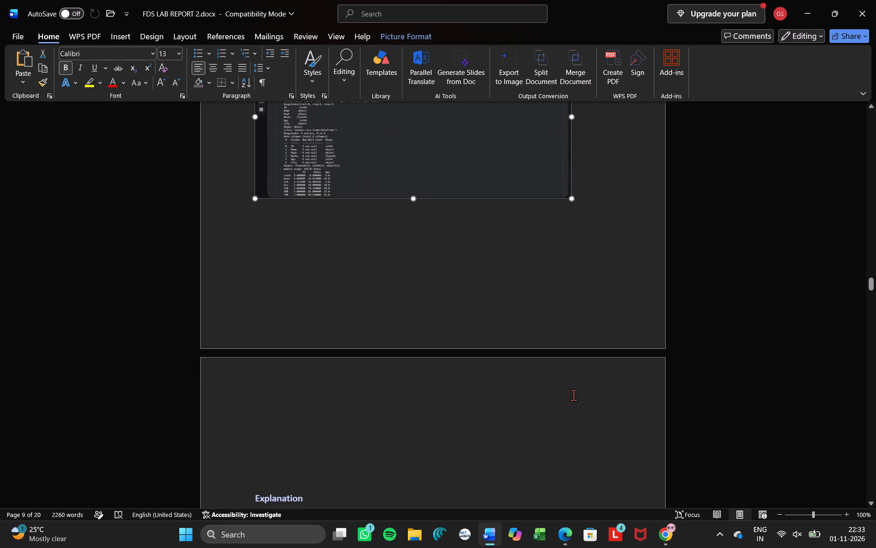
{"action": "scroll", "coordinate": [574, 395], "scroll_direction": "right", "scroll_amount": 2}
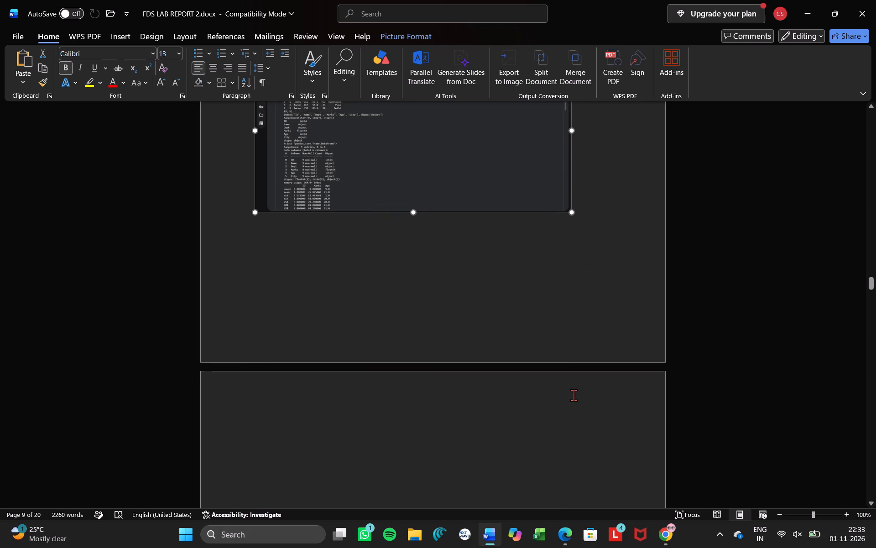
{"action": "scroll", "coordinate": [574, 395], "scroll_direction": "right", "scroll_amount": 2}
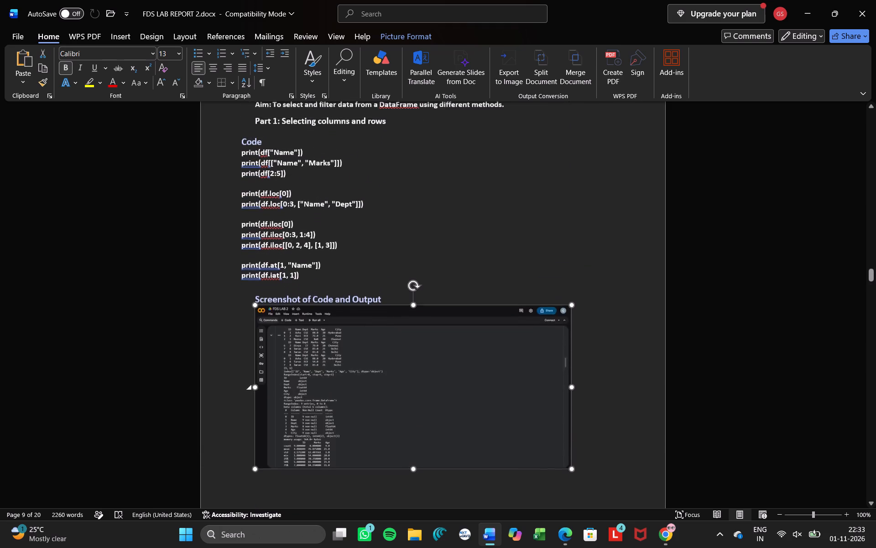
{"action": "scroll", "coordinate": [574, 395], "scroll_direction": "right", "scroll_amount": 1}
{"action": "scroll", "coordinate": [574, 395], "scroll_direction": "up", "scroll_amount": 2}
{"action": "scroll", "coordinate": [574, 395], "scroll_direction": "right", "scroll_amount": 1}
{"action": "scroll", "coordinate": [574, 395], "scroll_direction": "up", "scroll_amount": 1}
{"action": "scroll", "coordinate": [574, 395], "scroll_direction": "right", "scroll_amount": 1}
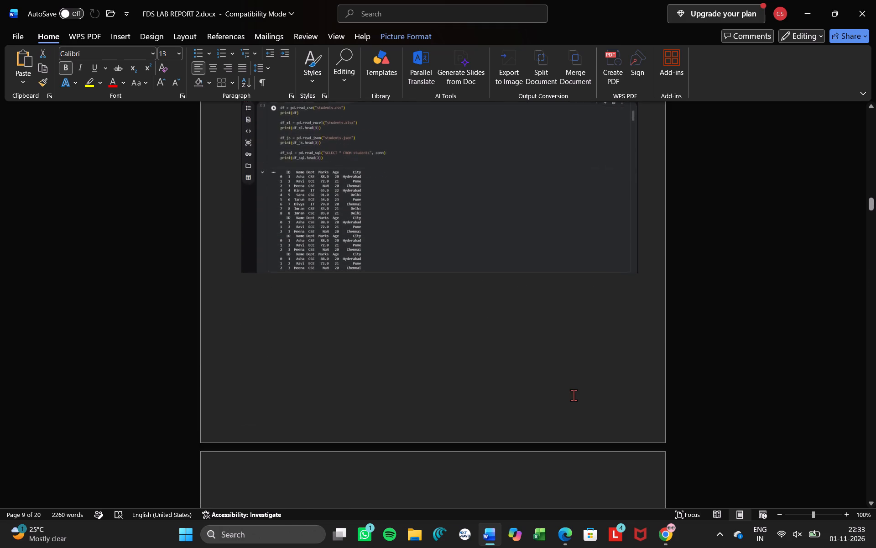
{"action": "scroll", "coordinate": [574, 395], "scroll_direction": "right", "scroll_amount": 1}
{"action": "scroll", "coordinate": [574, 395], "scroll_direction": "down", "scroll_amount": 5}
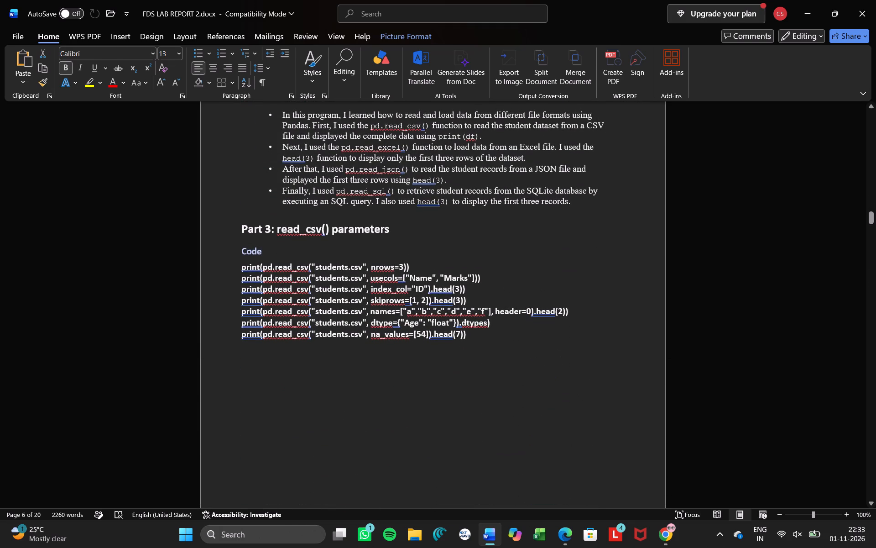
{"action": "scroll", "coordinate": [574, 395], "scroll_direction": "down", "scroll_amount": 2}
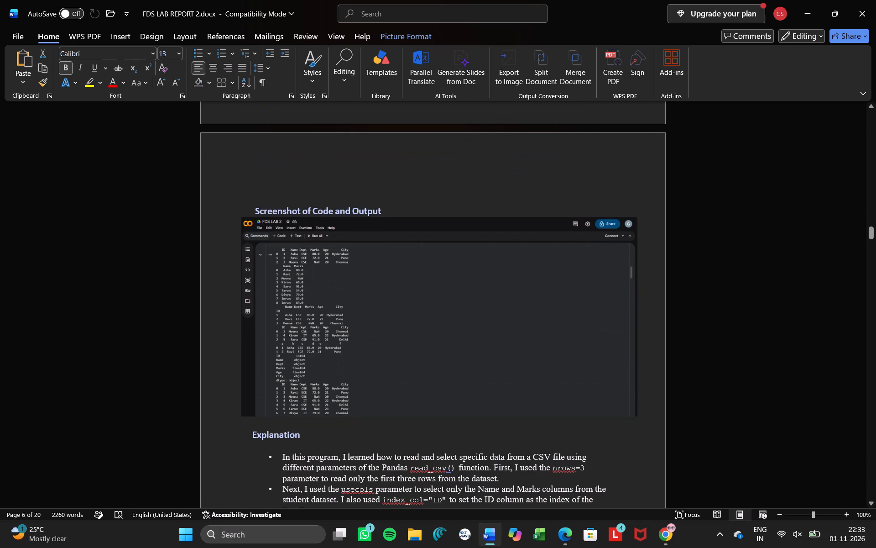
{"action": "scroll", "coordinate": [574, 395], "scroll_direction": "down", "scroll_amount": 4}
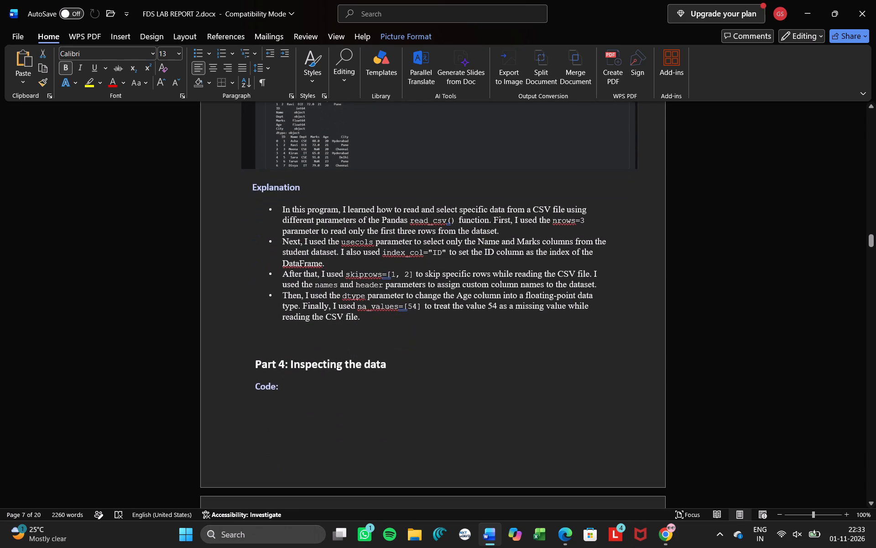
{"action": "scroll", "coordinate": [574, 395], "scroll_direction": "down", "scroll_amount": 3}
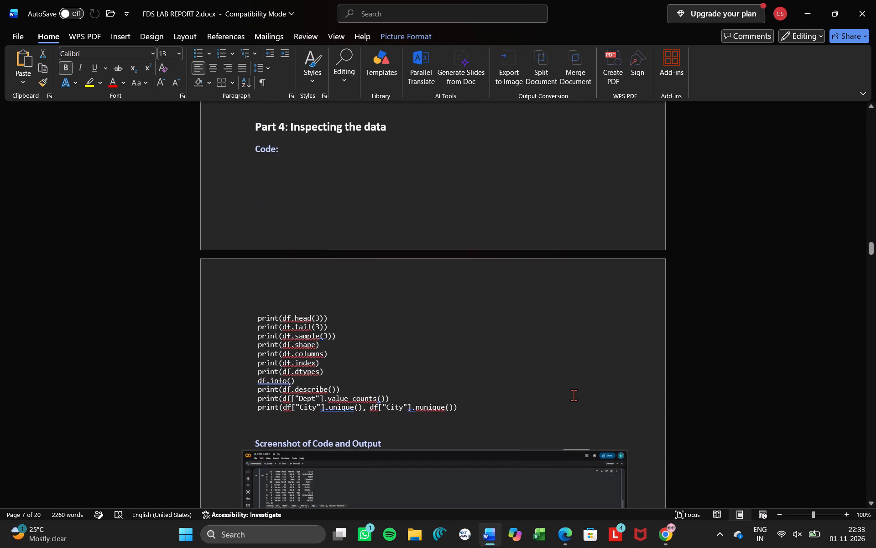
{"action": "scroll", "coordinate": [574, 395], "scroll_direction": "down", "scroll_amount": 2}
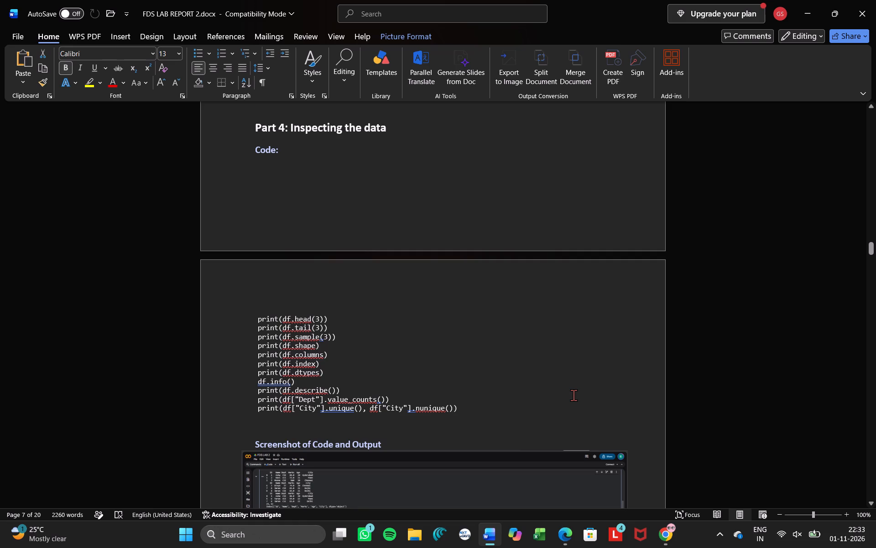
{"action": "scroll", "coordinate": [574, 395], "scroll_direction": "down", "scroll_amount": 2}
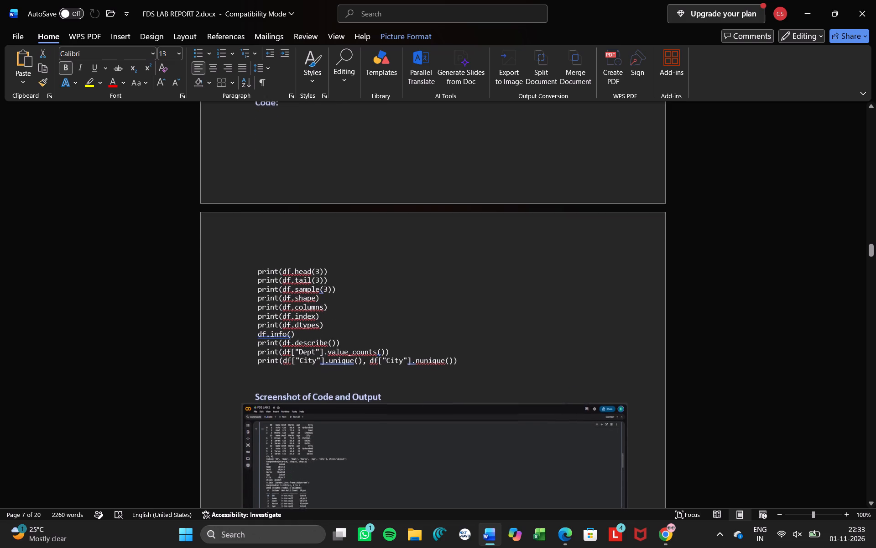
{"action": "scroll", "coordinate": [574, 395], "scroll_direction": "down", "scroll_amount": 1}
{"action": "scroll", "coordinate": [574, 395], "scroll_direction": "right", "scroll_amount": 2}
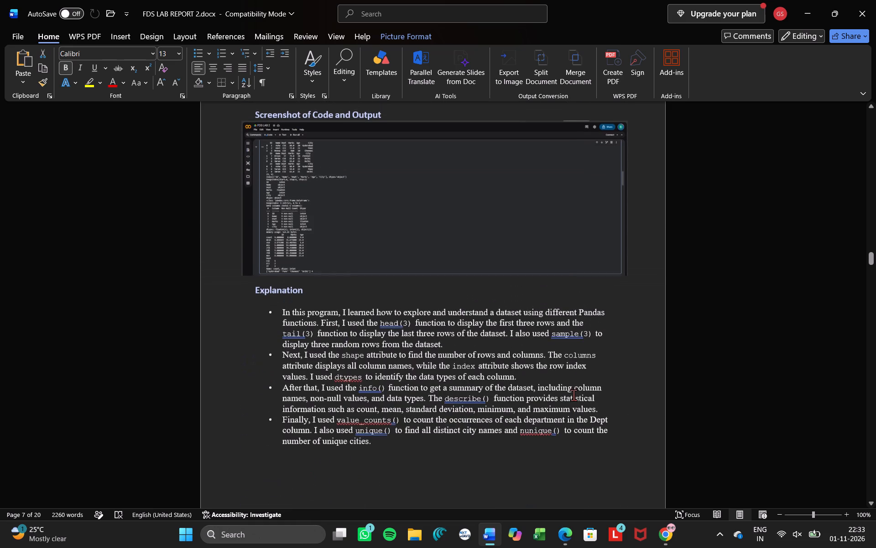
{"action": "scroll", "coordinate": [574, 395], "scroll_direction": "right", "scroll_amount": 1}
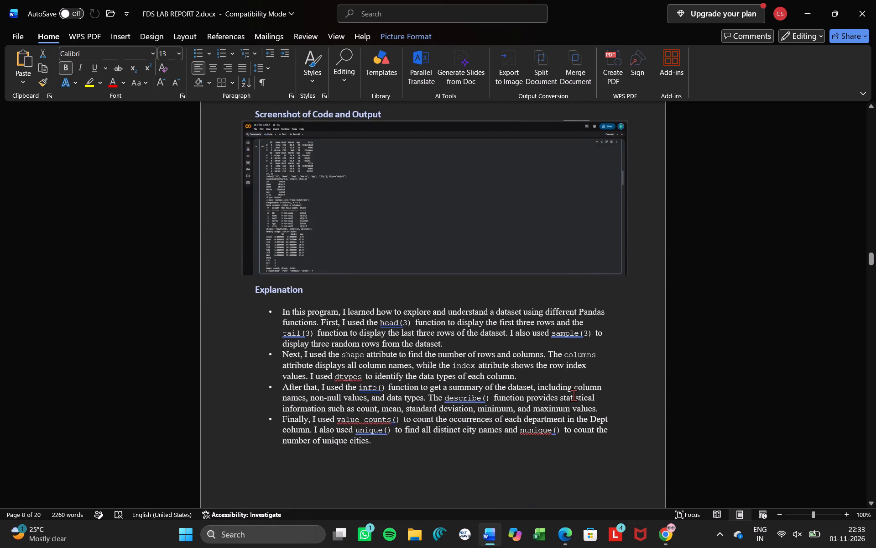
{"action": "scroll", "coordinate": [574, 395], "scroll_direction": "up", "scroll_amount": 5}
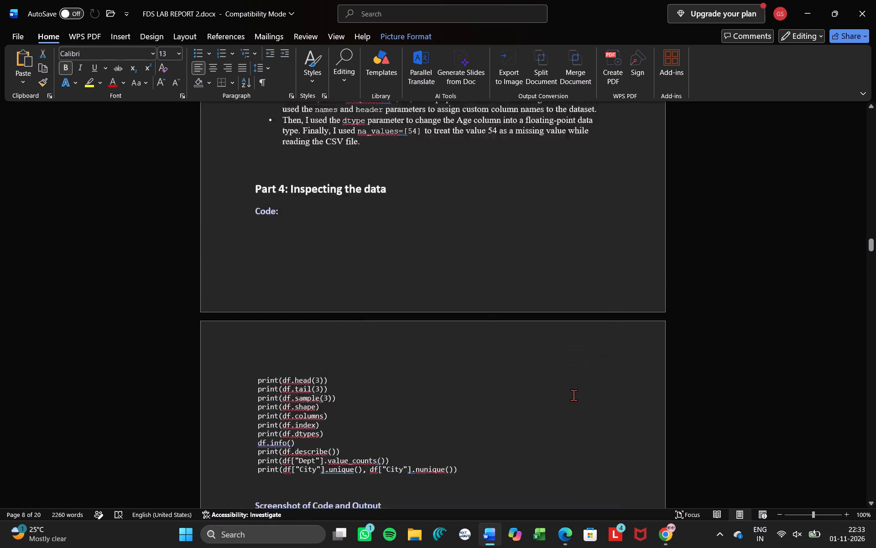
{"action": "scroll", "coordinate": [574, 395], "scroll_direction": "up", "scroll_amount": 5}
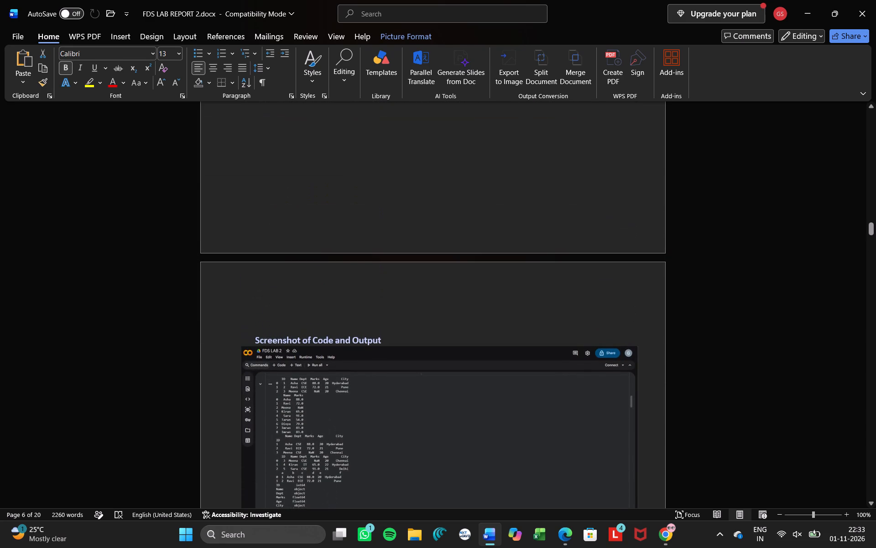
{"action": "scroll", "coordinate": [574, 395], "scroll_direction": "up", "scroll_amount": 1}
Select the resized output screenshot under Part 1: Selecting columns and rows.
{"action": "scroll", "coordinate": [574, 395], "scroll_direction": "down", "scroll_amount": 2}
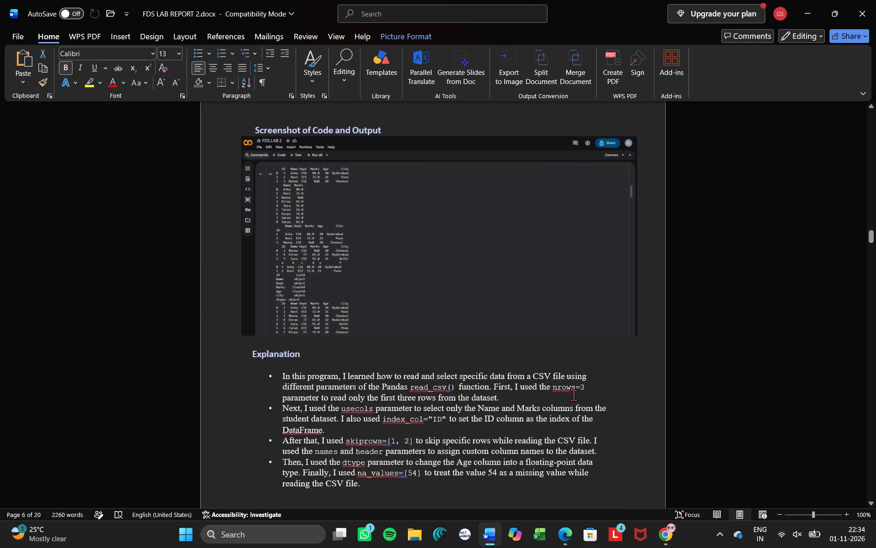
{"action": "scroll", "coordinate": [574, 395], "scroll_direction": "down", "scroll_amount": 4}
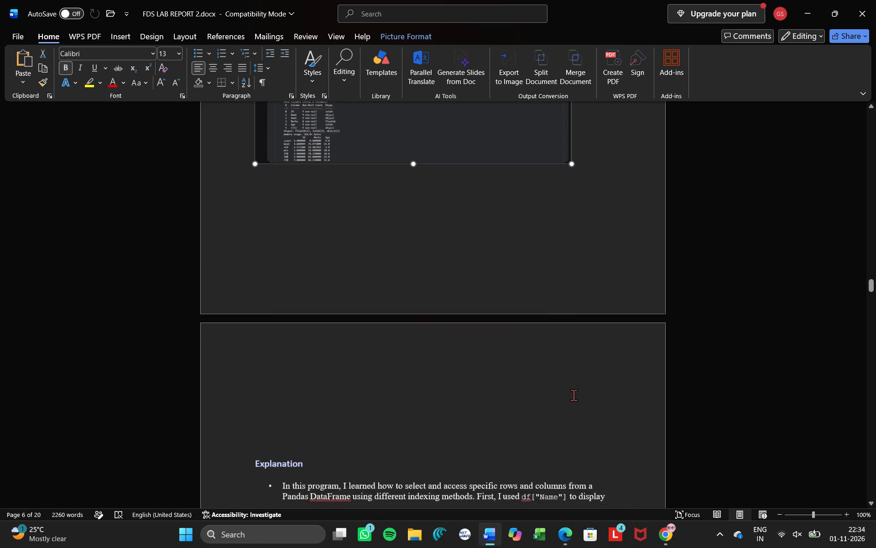
{"action": "scroll", "coordinate": [574, 395], "scroll_direction": "down", "scroll_amount": 2}
{"action": "scroll", "coordinate": [574, 395], "scroll_direction": "up", "scroll_amount": 1}
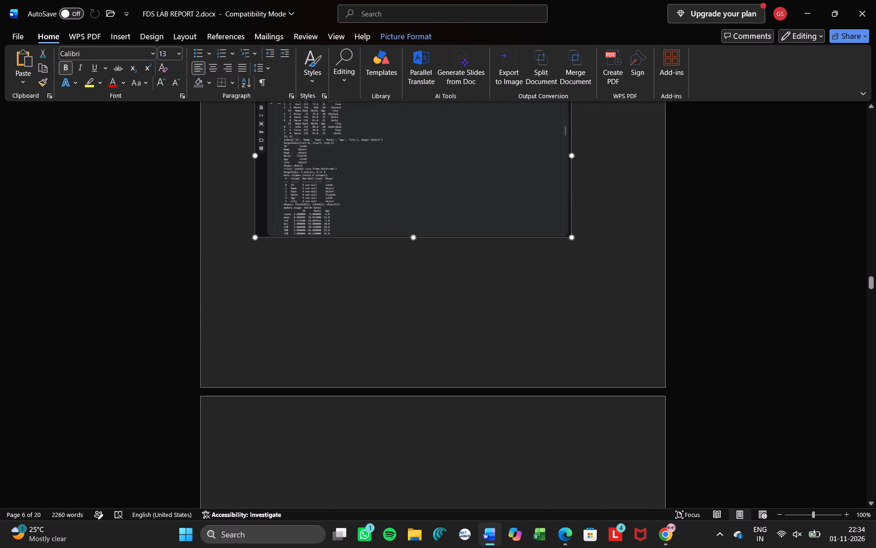
{"action": "scroll", "coordinate": [574, 395], "scroll_direction": "up", "scroll_amount": 2}
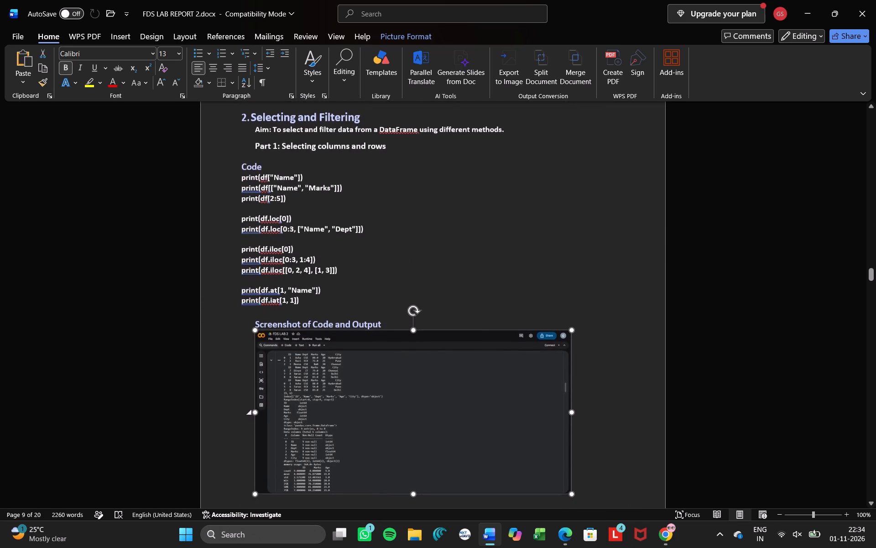
{"action": "scroll", "coordinate": [574, 395], "scroll_direction": "up", "scroll_amount": 1}
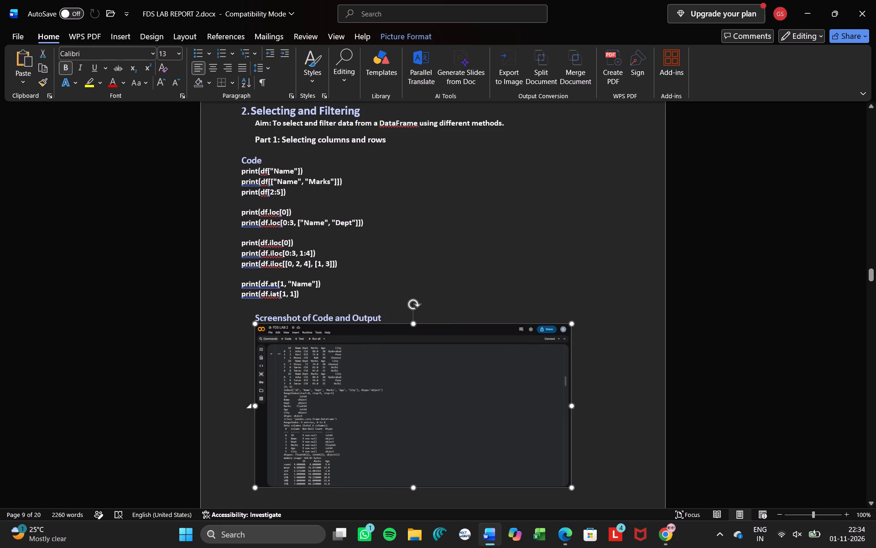
{"action": "left_click", "coordinate": [540, 406]}
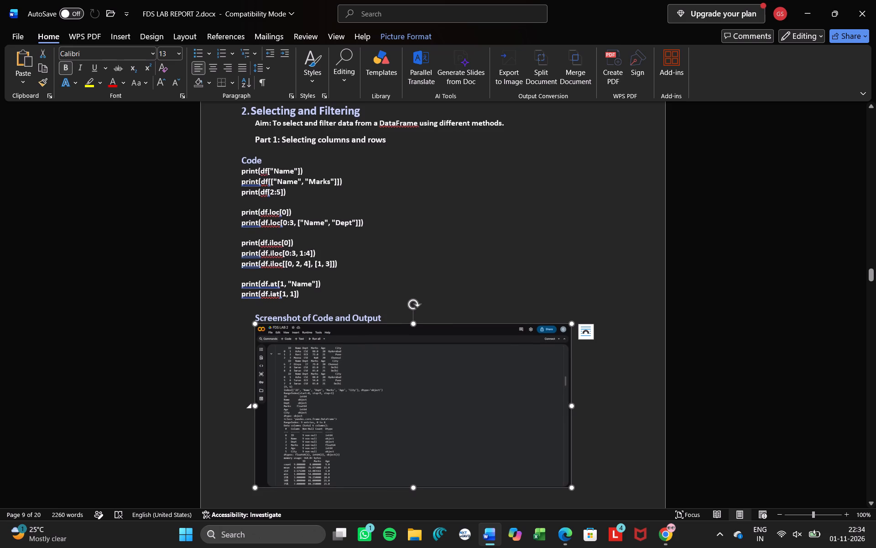
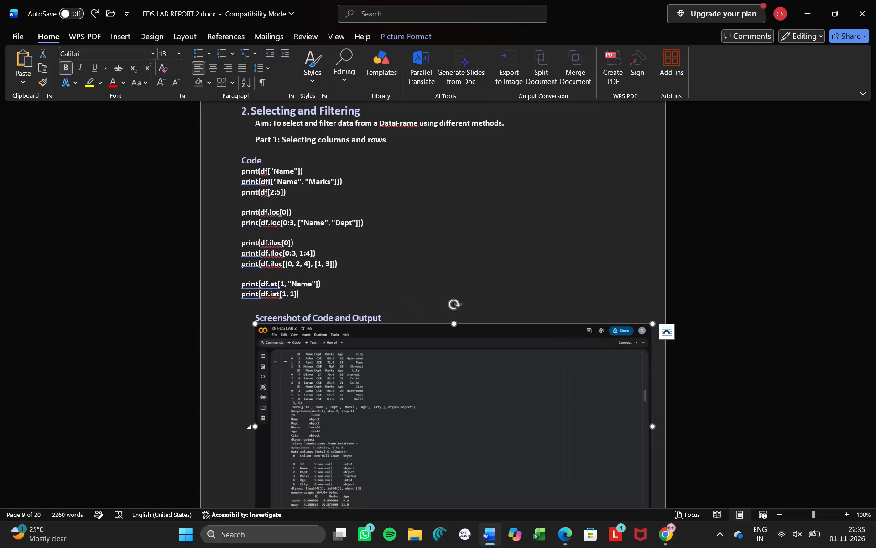
Undo the last screenshot replacement under Part 1: Selecting columns and rows, restoring the original output image.
{"action": "key", "text": "ctrl+z"}
{"action": "key", "text": "ctrl+z"}
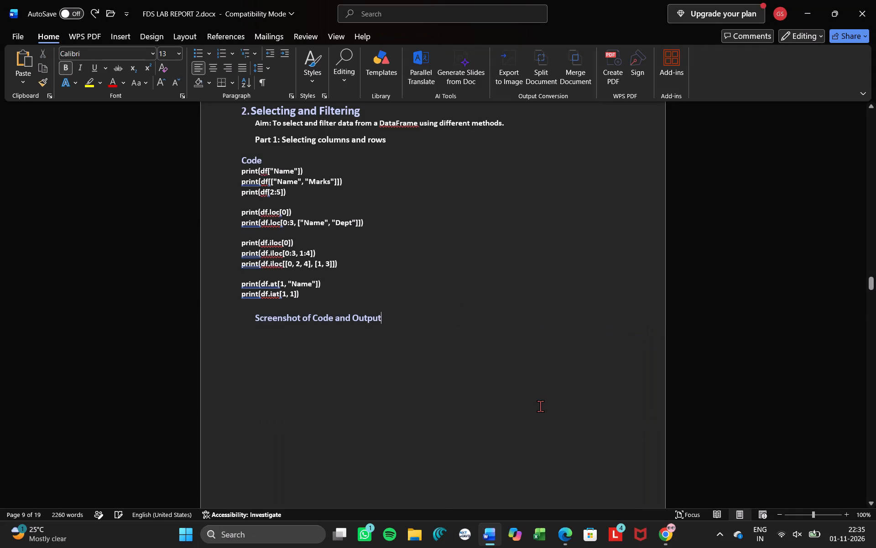
{"action": "key", "text": "ctrl+z"}
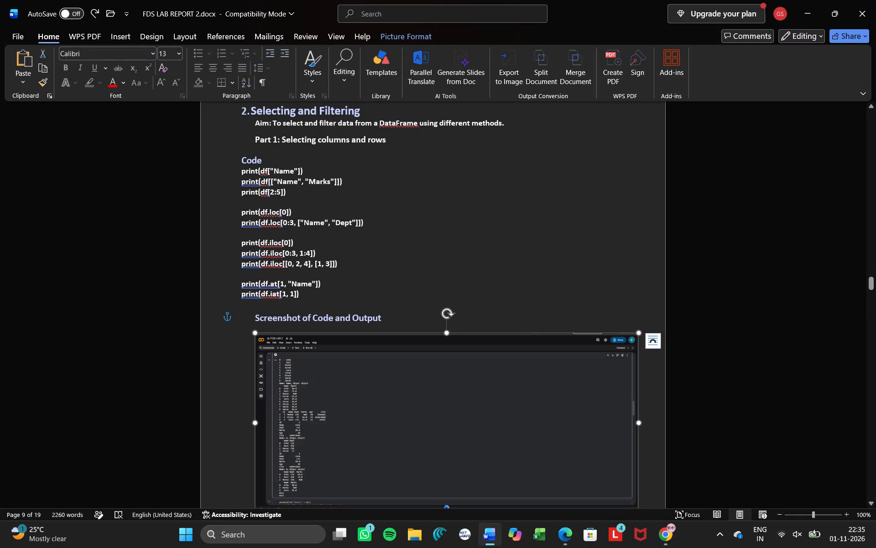
Replace the output screenshot for the Part 4: Inspecting the data code, above its Explanation, with the copied Colab screenshot.
{"action": "scroll", "coordinate": [540, 406], "scroll_direction": "up", "scroll_amount": 1}
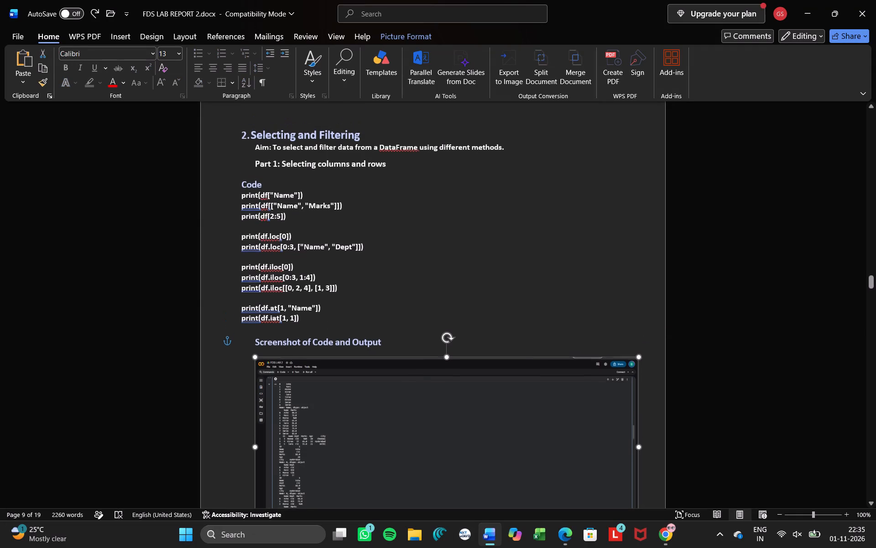
{"action": "scroll", "coordinate": [540, 406], "scroll_direction": "up", "scroll_amount": 3}
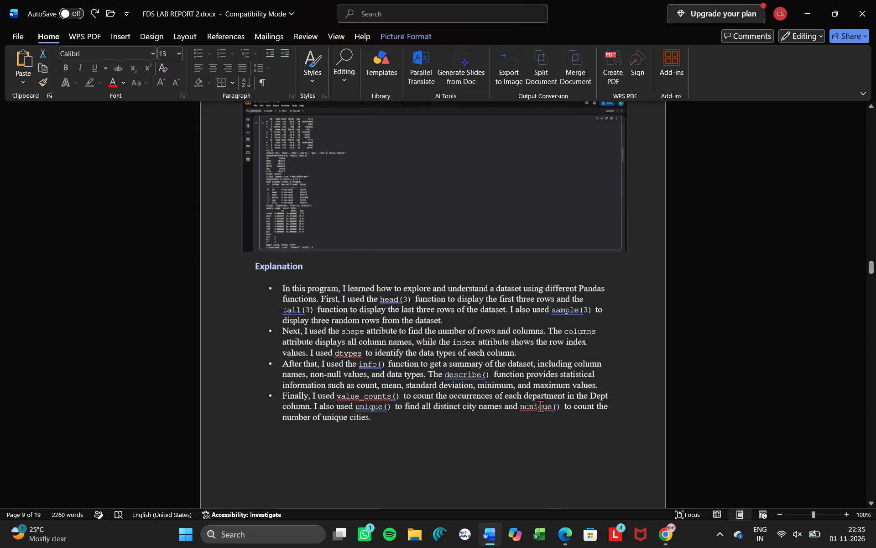
{"action": "scroll", "coordinate": [540, 406], "scroll_direction": "up", "scroll_amount": 1}
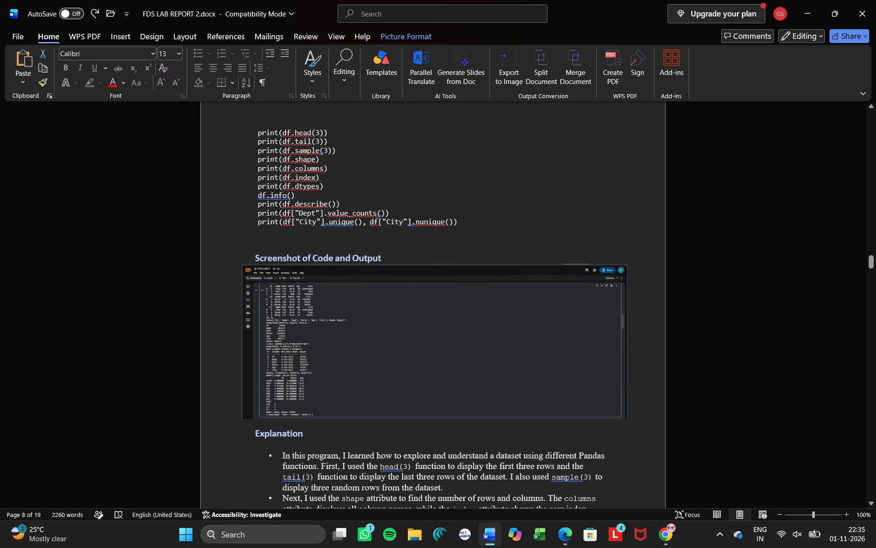
{"action": "left_click", "coordinate": [540, 406]}
{"action": "key", "text": "BackSpace"}
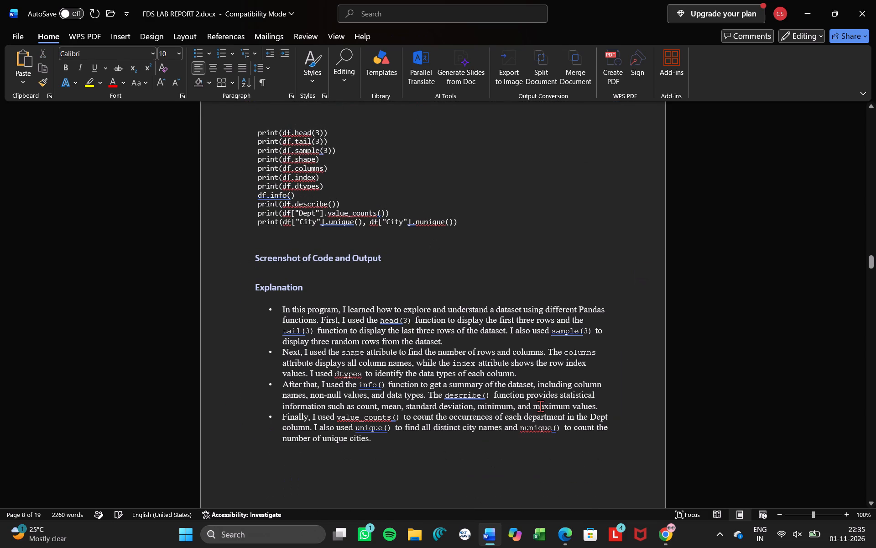
{"action": "key", "text": "ctrl+v"}
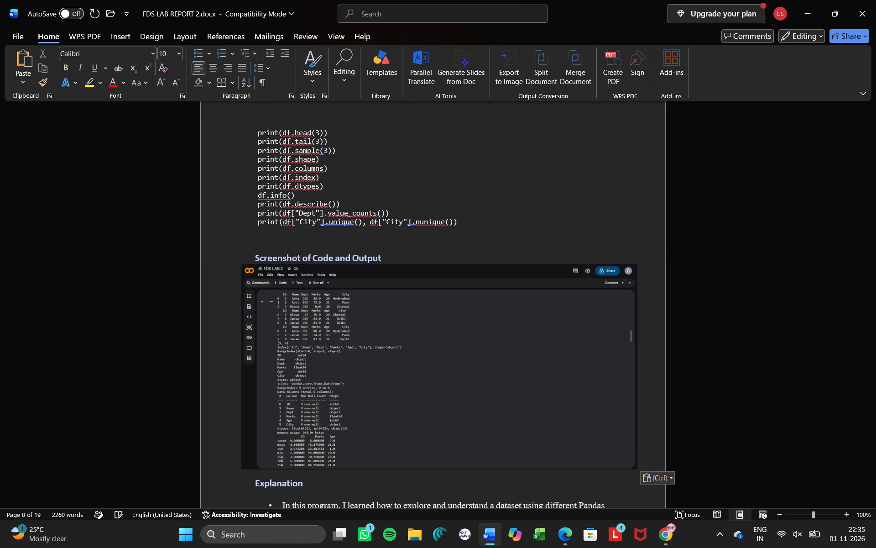
Review the code, output screenshots and explanations from Selecting and Filtering through Grouping and aggregation, returning to Part 1: Selecting columns and rows.
{"action": "scroll", "coordinate": [540, 406], "scroll_direction": "down", "scroll_amount": 4}
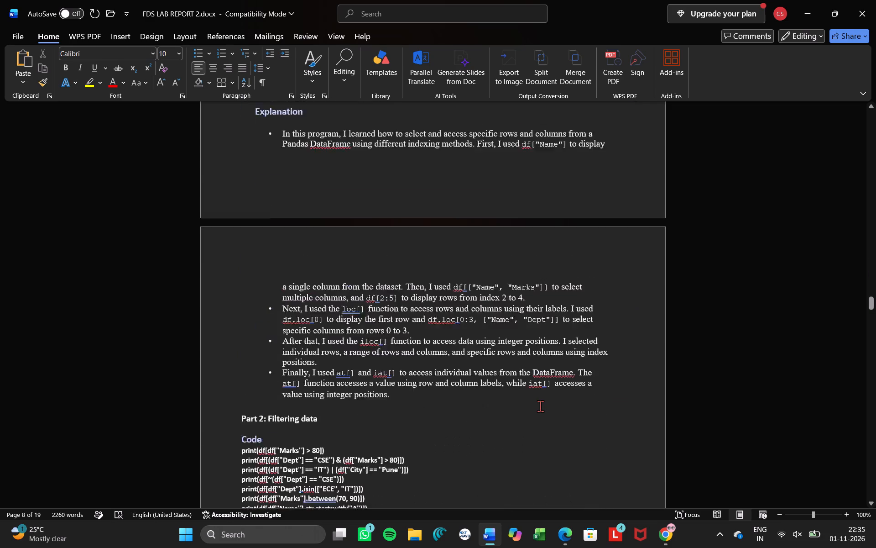
{"action": "scroll", "coordinate": [540, 406], "scroll_direction": "up", "scroll_amount": 2}
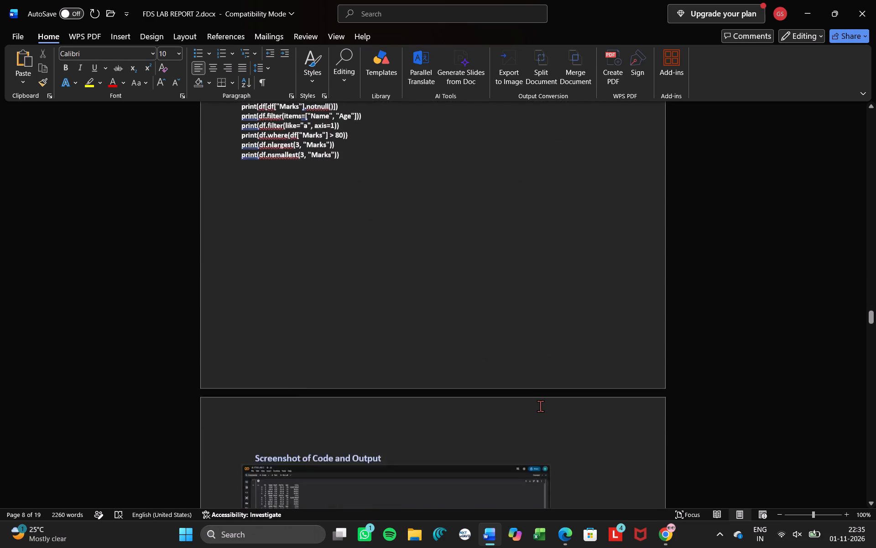
{"action": "scroll", "coordinate": [540, 406], "scroll_direction": "up", "scroll_amount": 1}
{"action": "scroll", "coordinate": [540, 406], "scroll_direction": "down", "scroll_amount": 1}
{"action": "scroll", "coordinate": [540, 406], "scroll_direction": "up", "scroll_amount": 3}
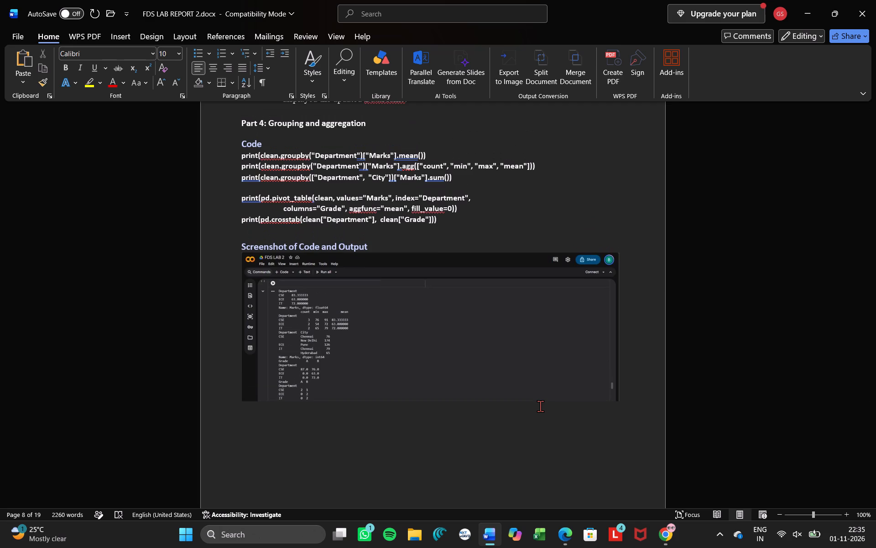
{"action": "scroll", "coordinate": [511, 350], "scroll_direction": "up", "scroll_amount": 7}
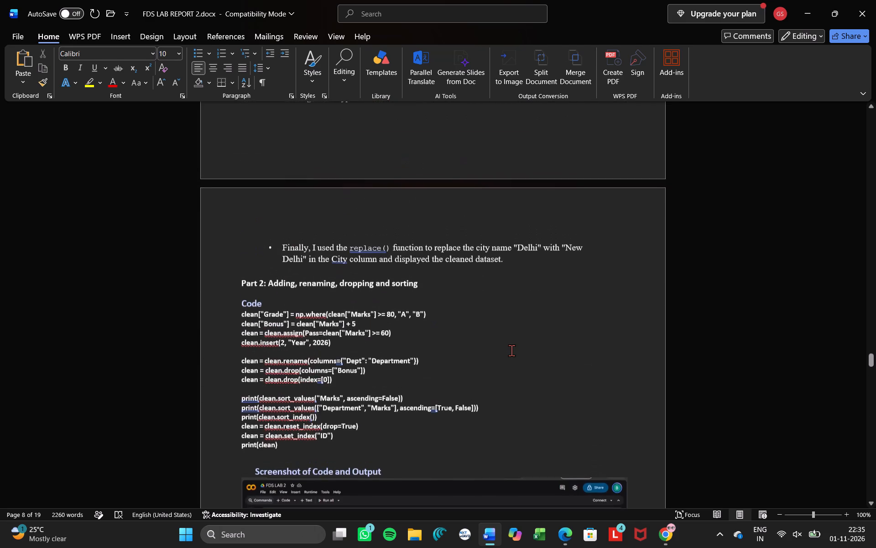
{"action": "scroll", "coordinate": [511, 350], "scroll_direction": "up", "scroll_amount": 3}
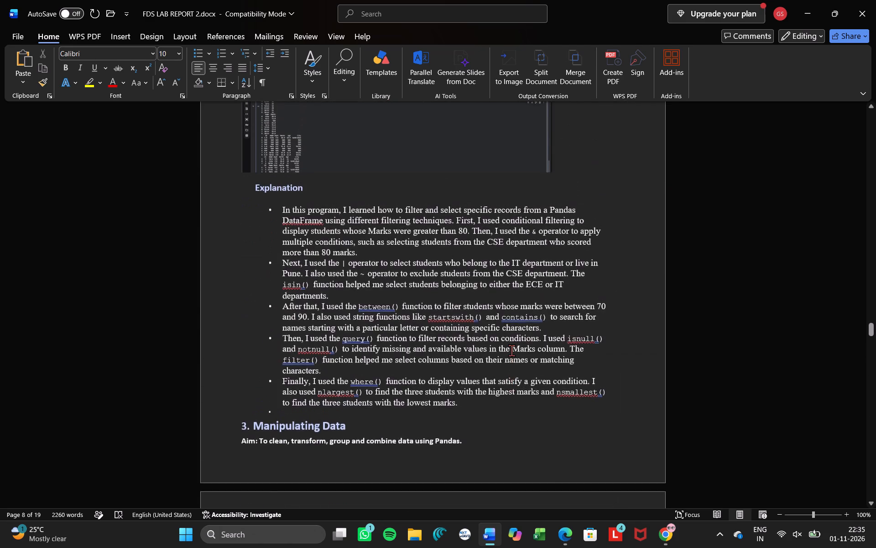
{"action": "scroll", "coordinate": [511, 350], "scroll_direction": "up", "scroll_amount": 4}
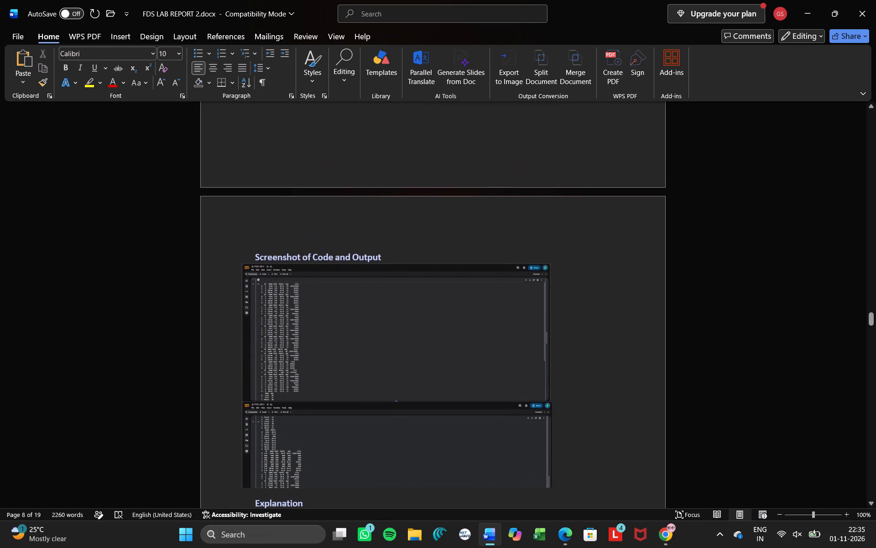
{"action": "scroll", "coordinate": [511, 350], "scroll_direction": "up", "scroll_amount": 5}
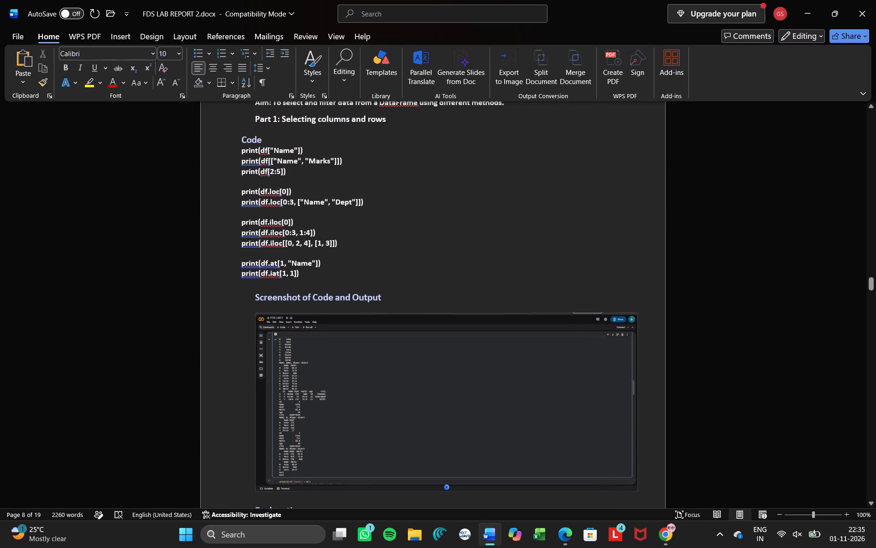
{"action": "scroll", "coordinate": [511, 350], "scroll_direction": "up", "scroll_amount": 3}
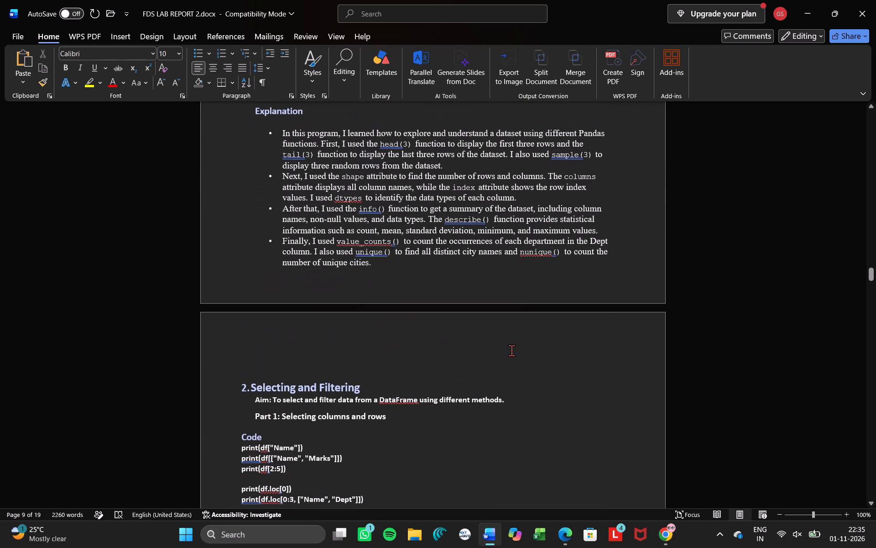
{"action": "scroll", "coordinate": [511, 350], "scroll_direction": "up", "scroll_amount": 4}
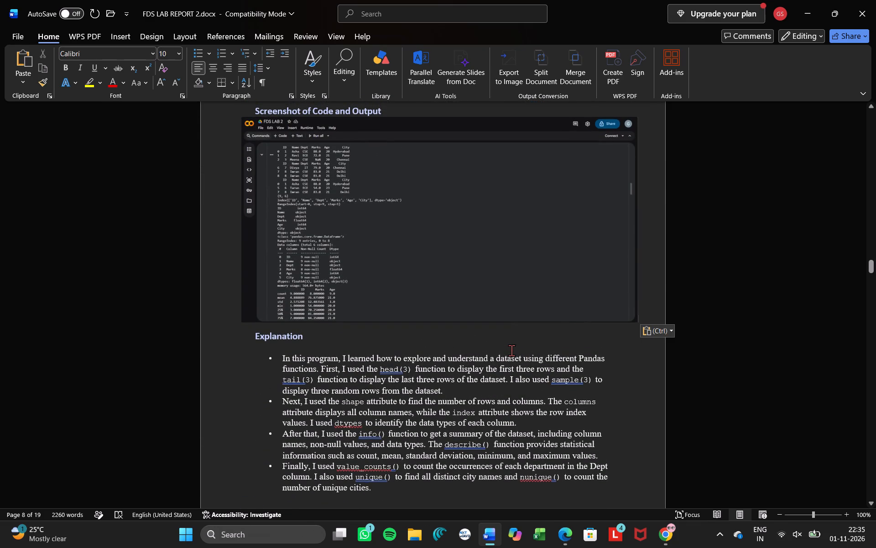
{"action": "scroll", "coordinate": [511, 350], "scroll_direction": "up", "scroll_amount": 2}
{"action": "scroll", "coordinate": [511, 350], "scroll_direction": "down", "scroll_amount": 2}
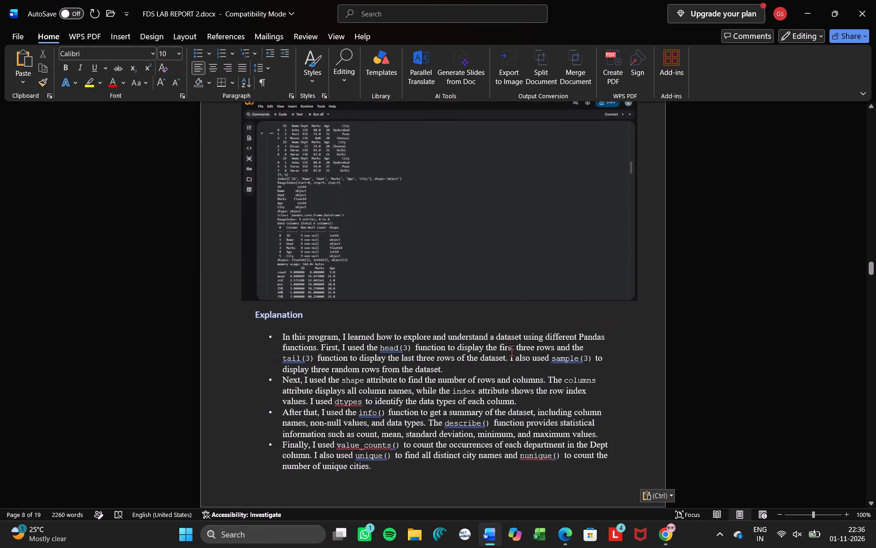
{"action": "scroll", "coordinate": [511, 350], "scroll_direction": "down", "scroll_amount": 4}
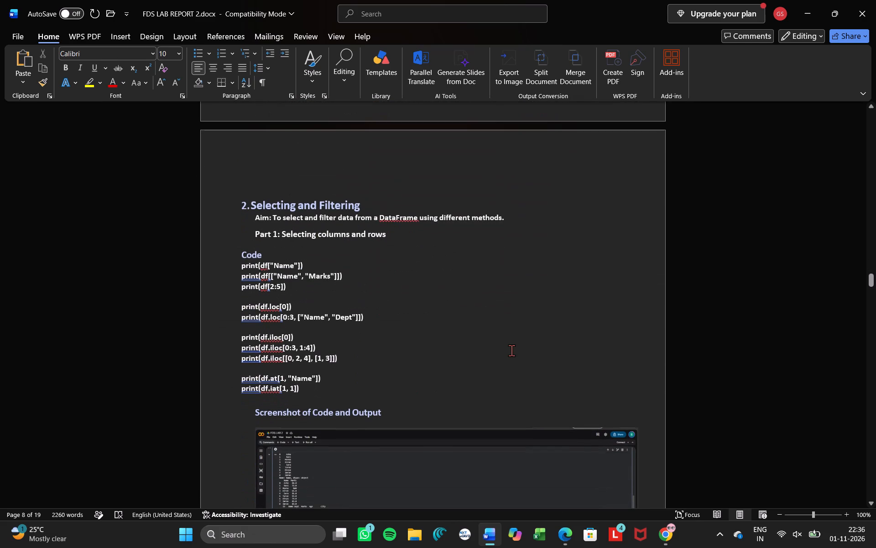
{"action": "scroll", "coordinate": [511, 350], "scroll_direction": "down", "scroll_amount": 1}
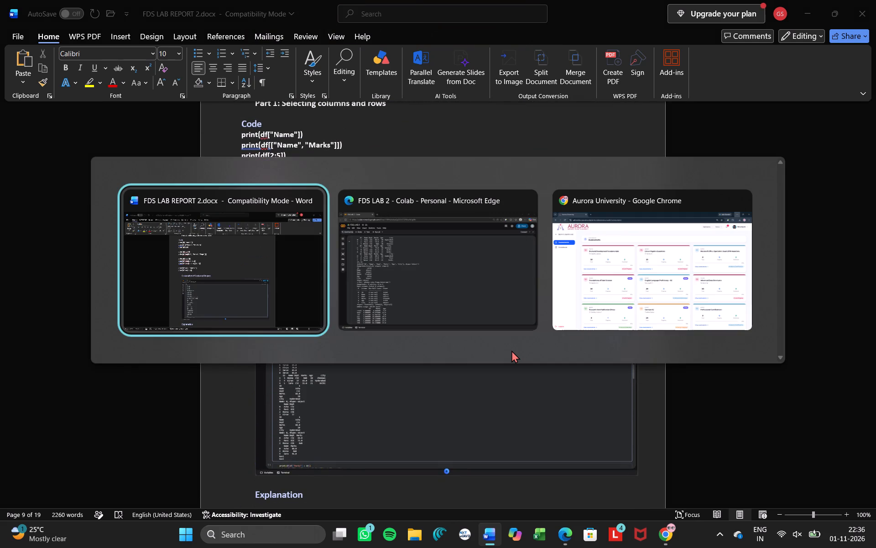
Switch to the FDS LAB 2 Colab notebook and capture its full-width view starting at the first output line of the selecting columns and rows cell.
{"action": "scroll", "coordinate": [511, 350], "scroll_direction": "down", "scroll_amount": 5}
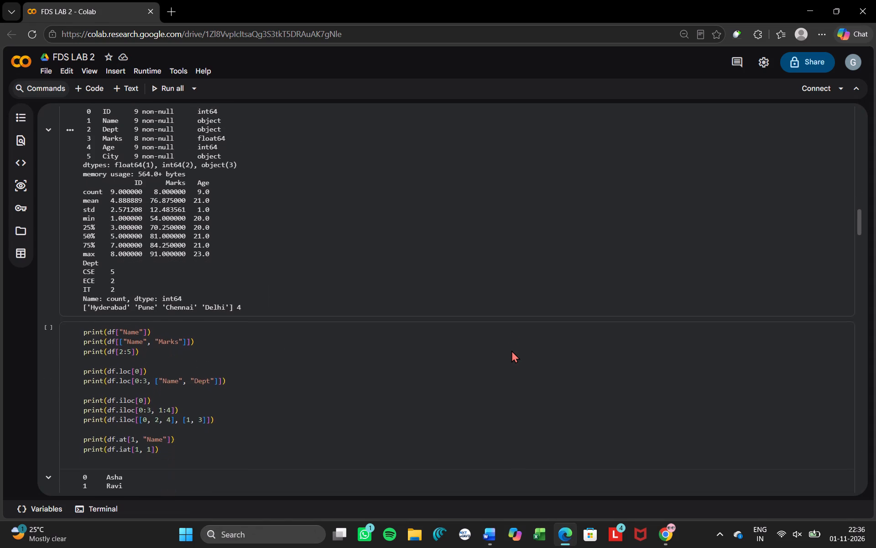
{"action": "scroll", "coordinate": [511, 350], "scroll_direction": "right", "scroll_amount": 1}
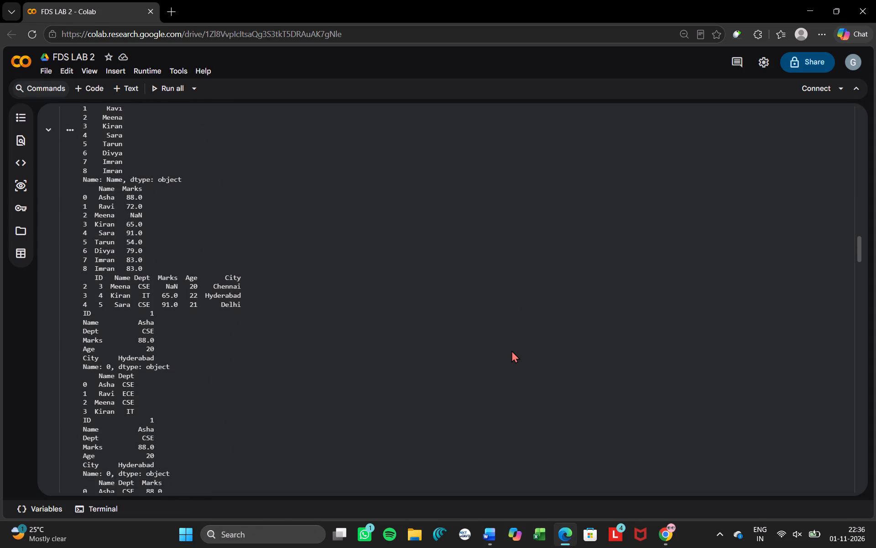
{"action": "scroll", "coordinate": [511, 350], "scroll_direction": "right", "scroll_amount": 1}
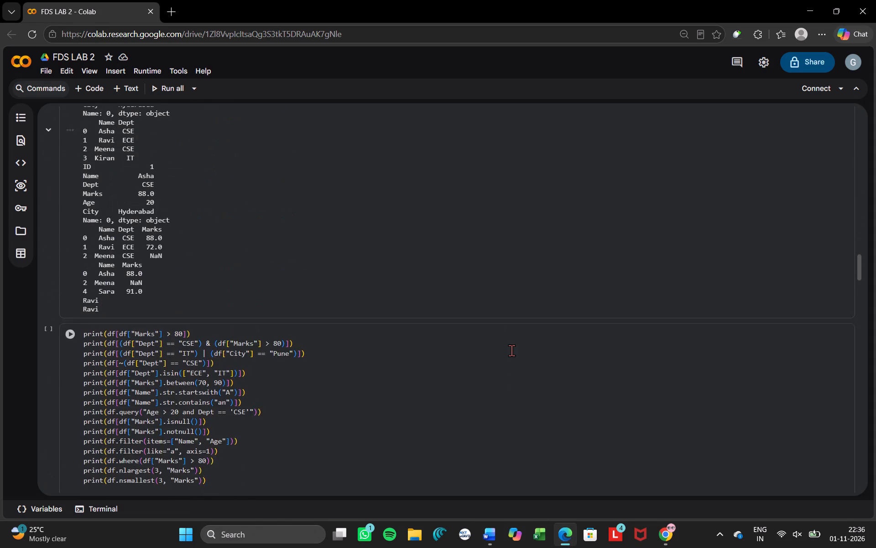
{"action": "scroll", "coordinate": [511, 350], "scroll_direction": "up", "scroll_amount": 6}
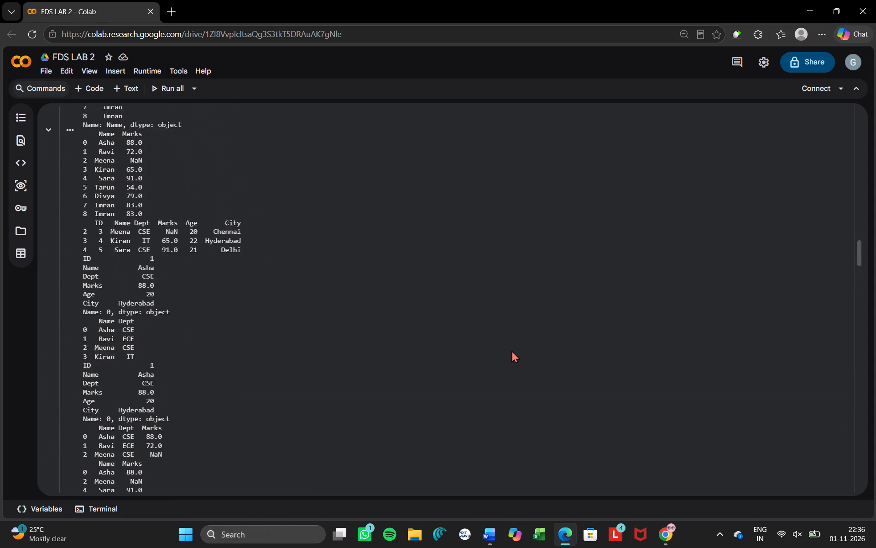
{"action": "scroll", "coordinate": [511, 350], "scroll_direction": "up", "scroll_amount": 2}
{"action": "scroll", "coordinate": [511, 350], "scroll_direction": "down", "scroll_amount": 1}
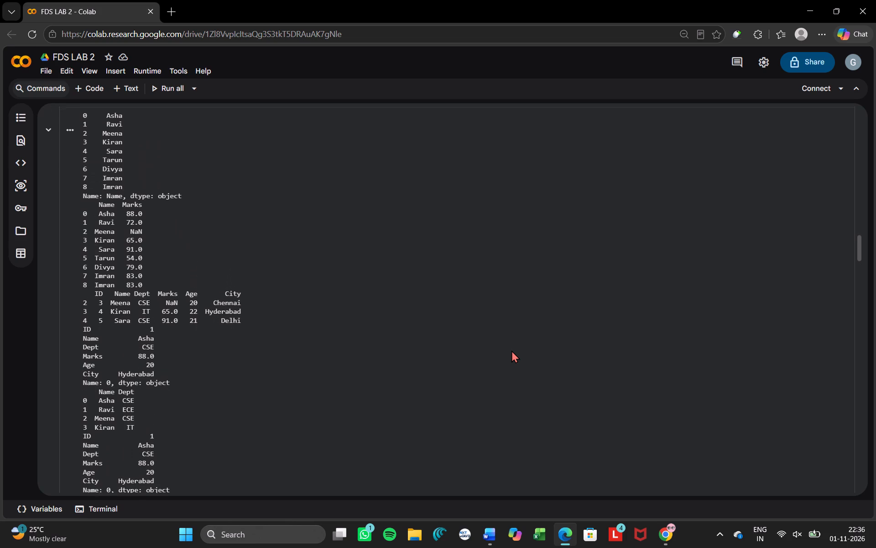
{"action": "scroll", "coordinate": [511, 350], "scroll_direction": "down", "scroll_amount": 1}
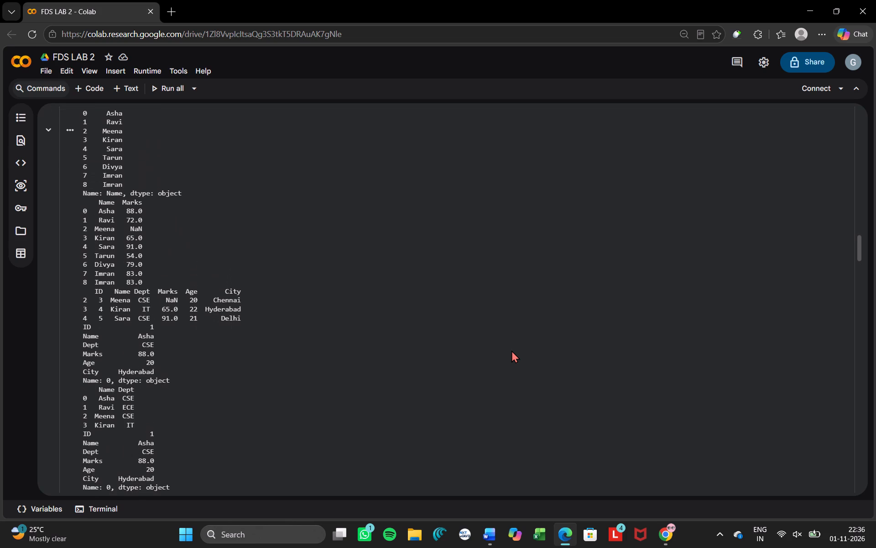
{"action": "key", "text": "shift+super+s"}
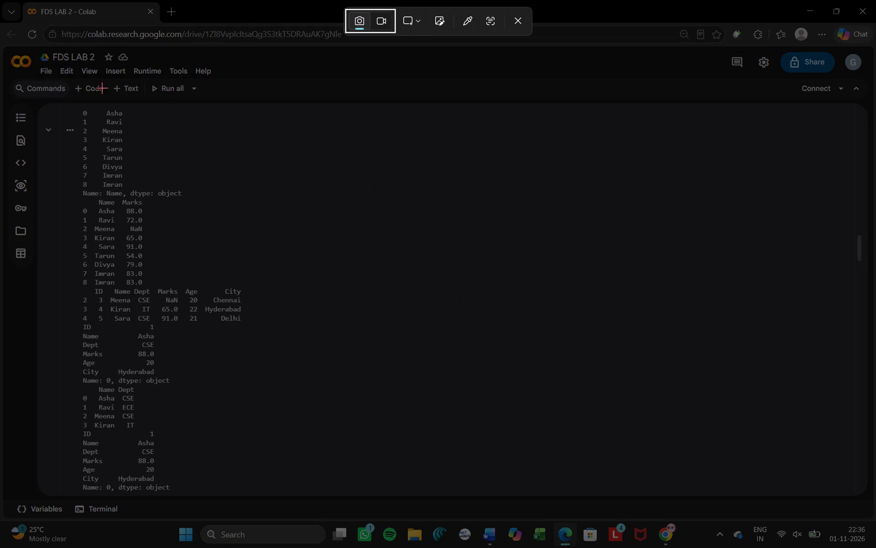
{"action": "left_click_drag", "start_coordinate": [7, 47], "coordinate": [561, 427]}
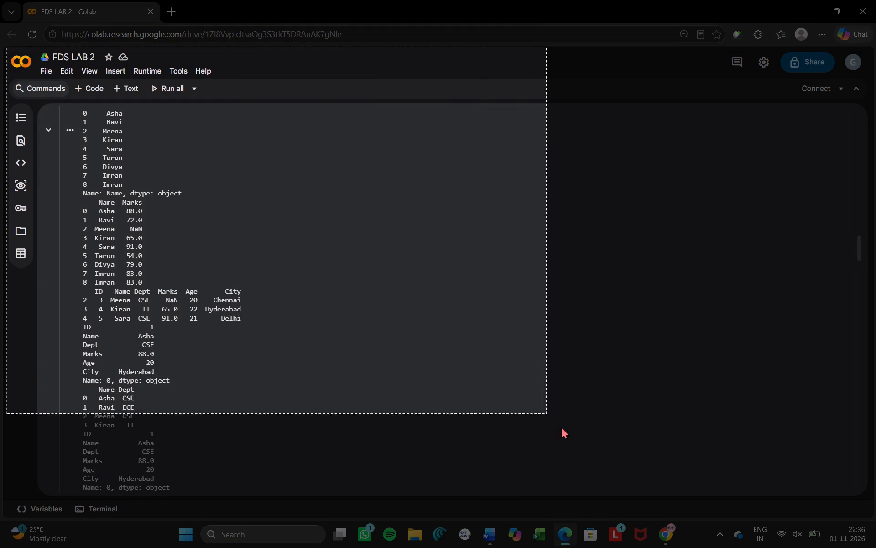
{"action": "left_click_drag", "start_coordinate": [561, 427], "coordinate": [875, 505]}
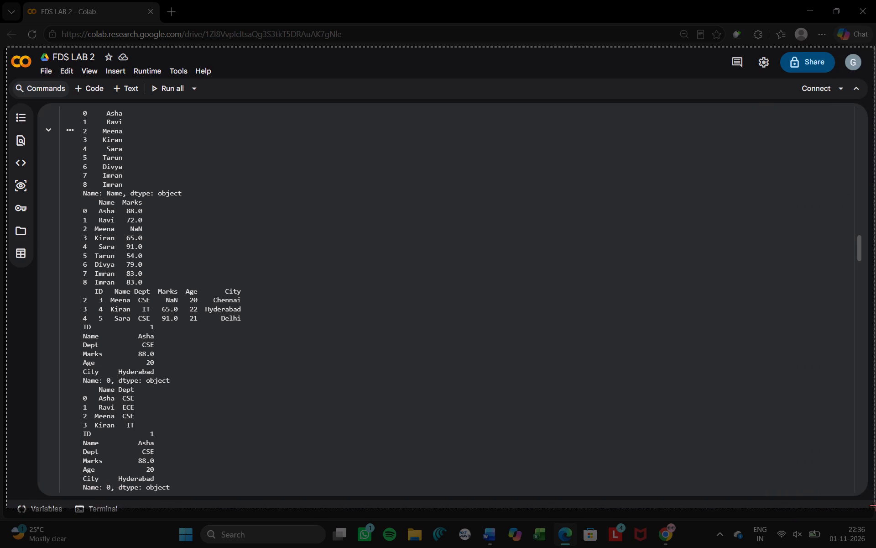
{"action": "left_click_drag", "start_coordinate": [875, 505], "coordinate": [875, 496]}
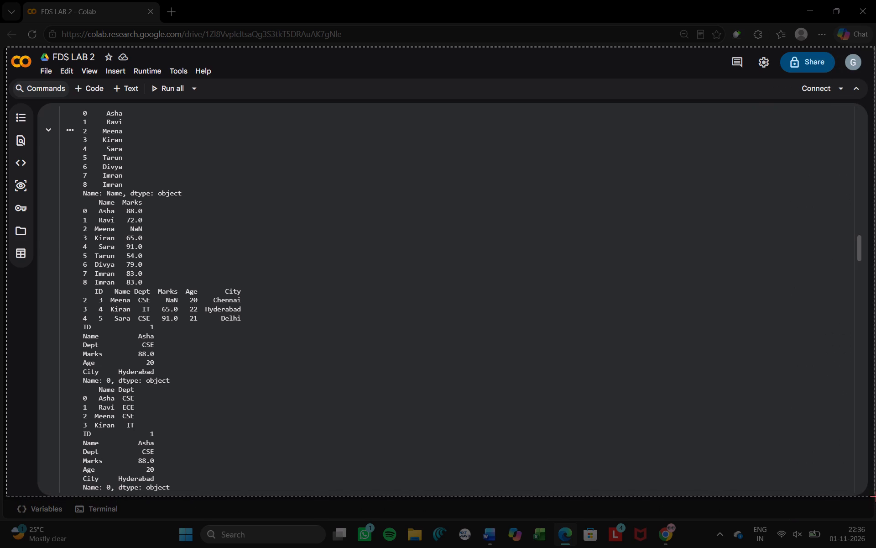
{"action": "left_click_drag", "start_coordinate": [875, 496], "coordinate": [875, 495]}
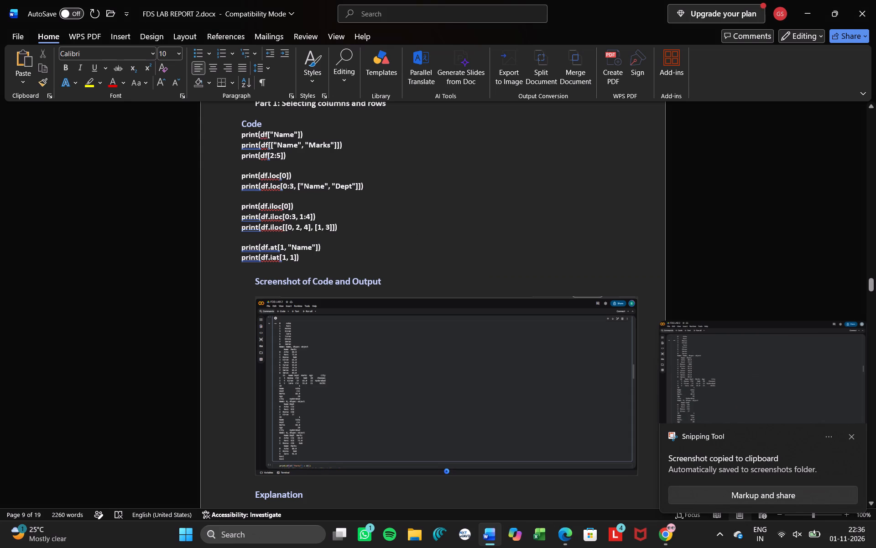
In the Word report, replace the output image under Part 1: Selecting columns and rows with the captured screenshot, on a new line below the heading.
{"action": "left_click", "coordinate": [454, 427]}
{"action": "key", "text": "BackSpace"}
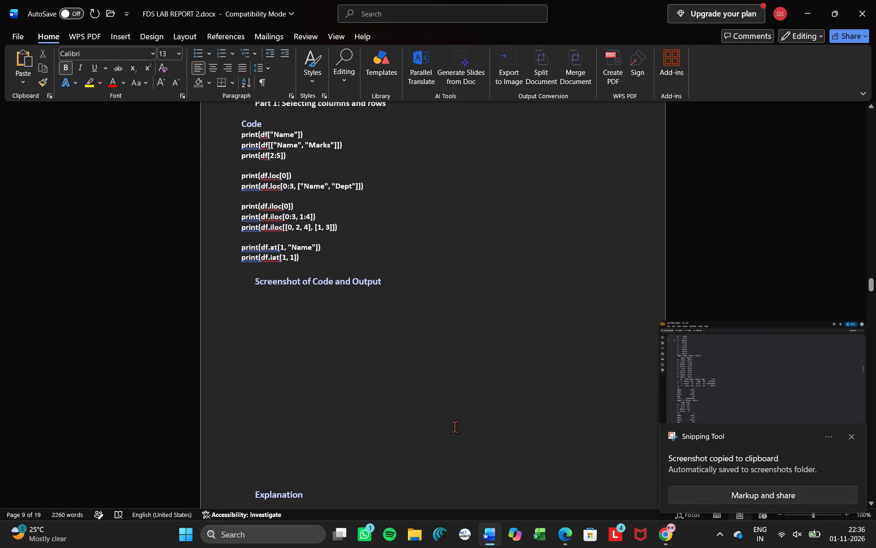
{"action": "left_click", "coordinate": [387, 282]}
{"action": "key", "text": "Return"}
{"action": "key", "text": "ctrl+v"}
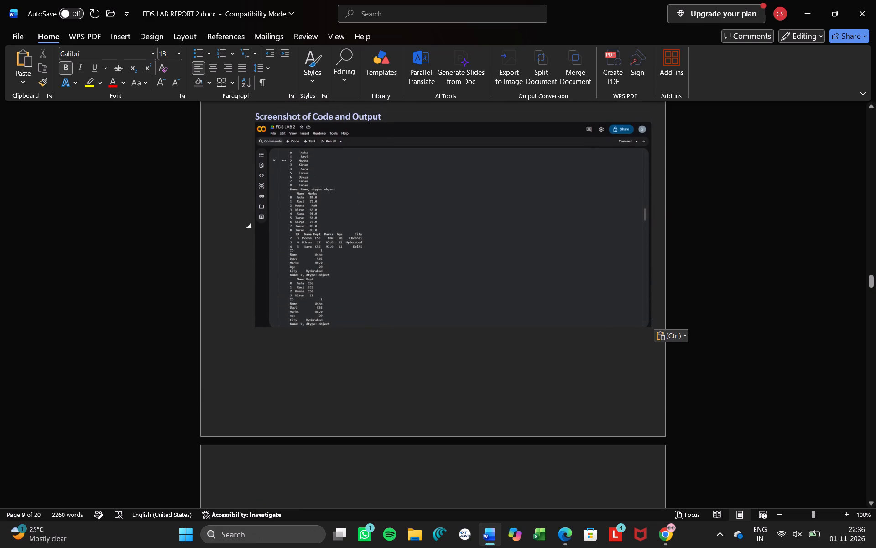
Shrink the pasted screenshot under Part 1: Selecting columns and rows proportionally to about four-fifths of its pasted width.
{"action": "left_click", "coordinate": [387, 282]}
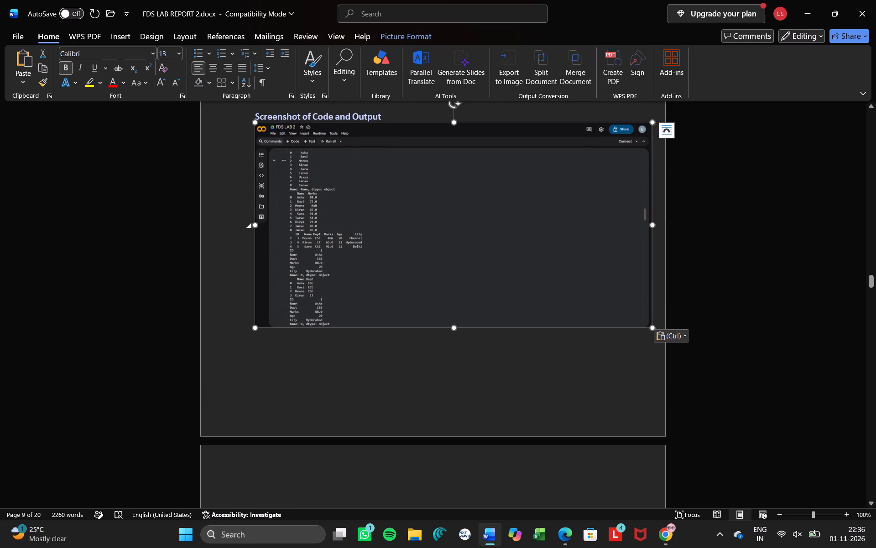
{"action": "left_click_drag", "start_coordinate": [651, 330], "coordinate": [533, 289]}
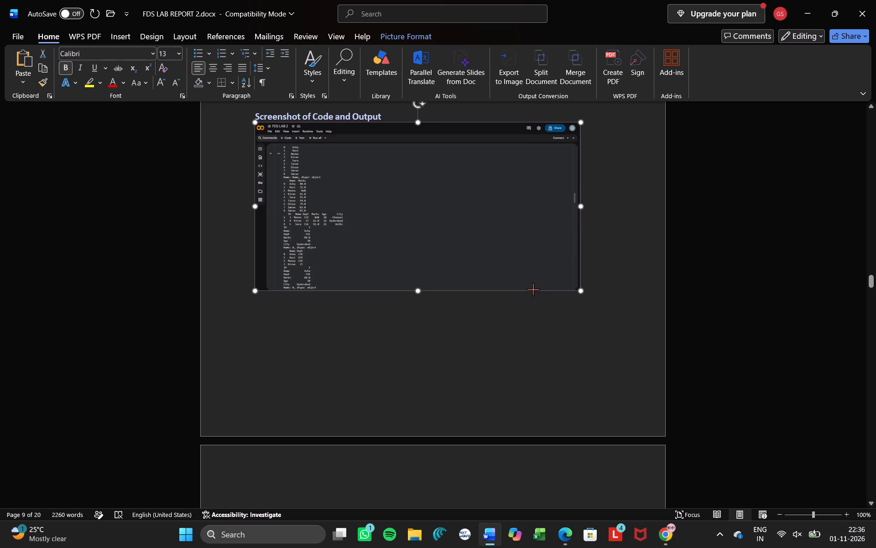
Resize the screenshot under Part 1: Selecting columns and rows proportionally until its right edge reaches the text margin.
{"action": "left_click_drag", "start_coordinate": [533, 289], "coordinate": [441, 242]}
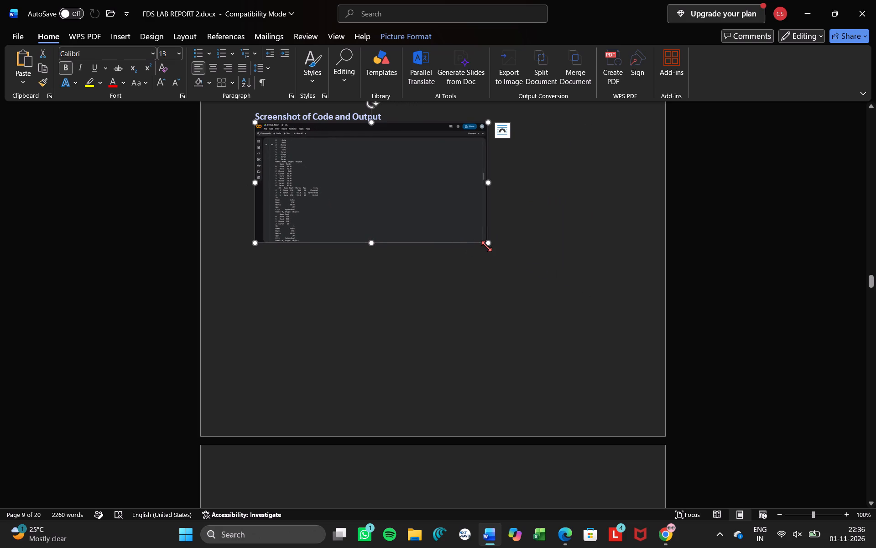
{"action": "left_click_drag", "start_coordinate": [488, 244], "coordinate": [570, 263]}
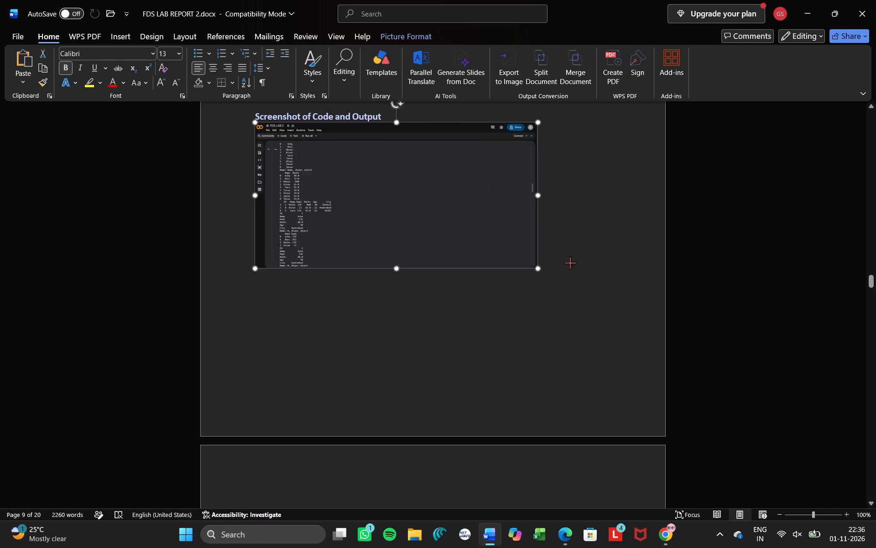
{"action": "left_click_drag", "start_coordinate": [570, 263], "coordinate": [606, 272]}
Delete the blank lines above Part 1's Explanation heading so it moves up onto the same page as the screenshot.
{"action": "scroll", "coordinate": [606, 272], "scroll_direction": "down", "scroll_amount": 1}
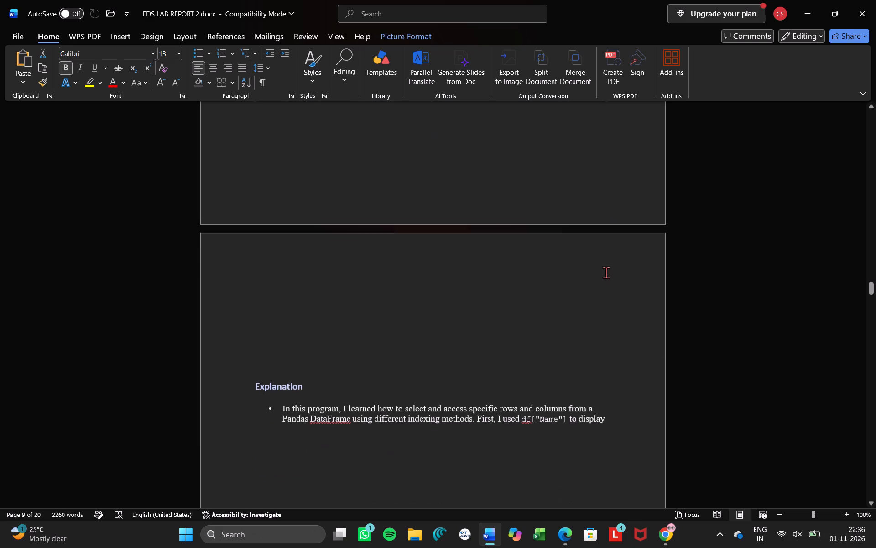
{"action": "scroll", "coordinate": [606, 272], "scroll_direction": "down", "scroll_amount": 2}
{"action": "scroll", "coordinate": [606, 272], "scroll_direction": "up", "scroll_amount": 2}
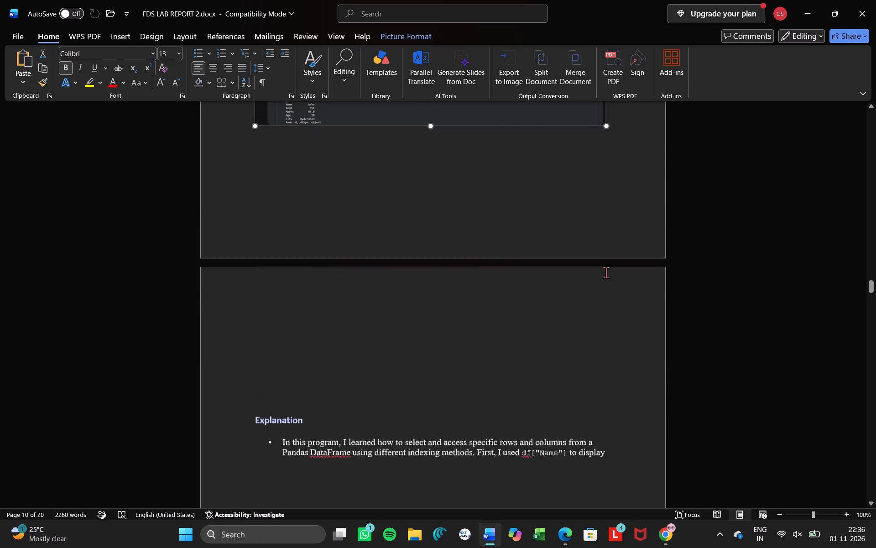
{"action": "scroll", "coordinate": [606, 272], "scroll_direction": "up", "scroll_amount": 1}
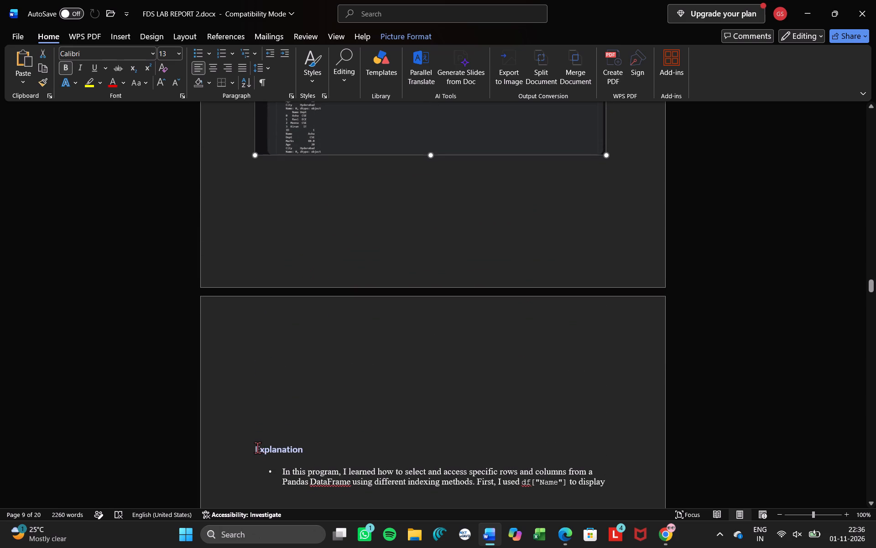
{"action": "left_click", "coordinate": [256, 448]}
{"action": "key", "text": "BackSpace"}
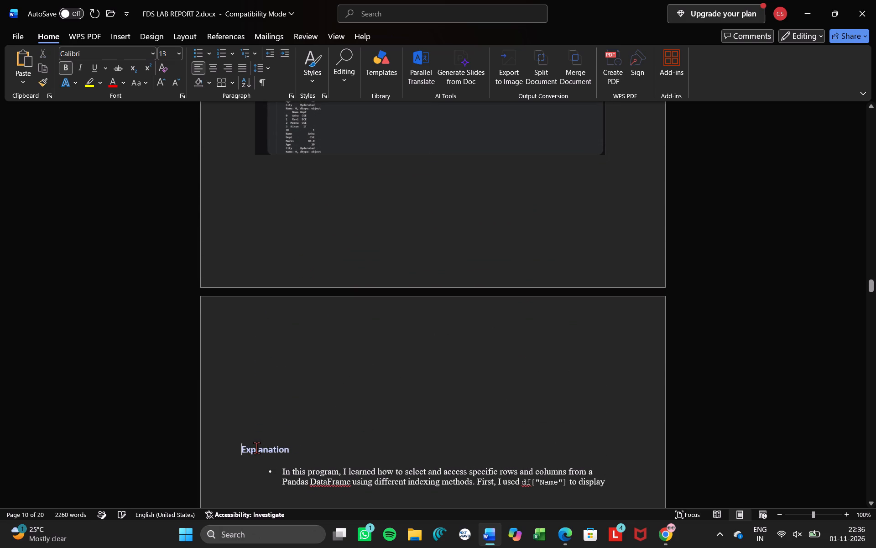
{"action": "key", "text": "BackSpace"}
{"action": "key", "text": "BackSpace"}
{"action": "key", "text": "BackSpace"}
{"action": "key", "text": "BackSpace"}
{"action": "key", "text": "BackSpace"}
{"action": "key", "text": "BackSpace"}
{"action": "key", "text": "BackSpace"}
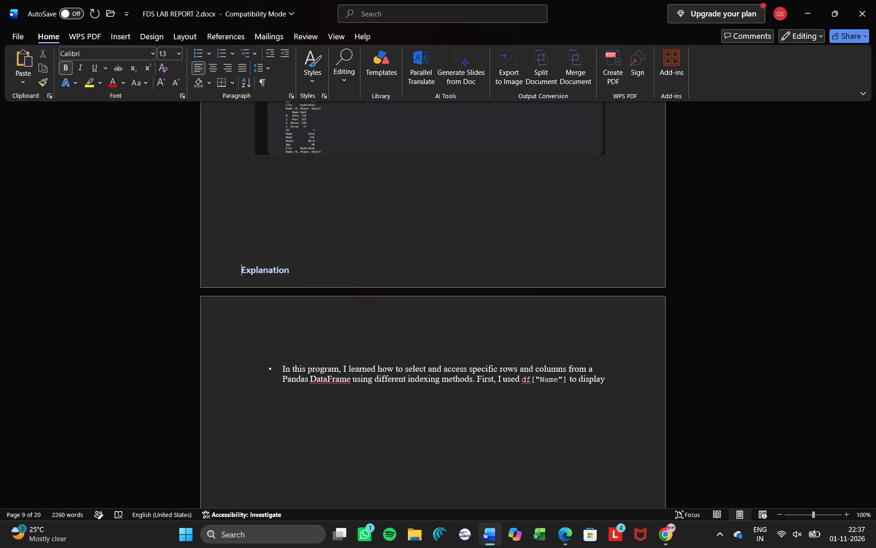
{"action": "key", "text": "BackSpace"}
{"action": "key", "text": "BackSpace"}
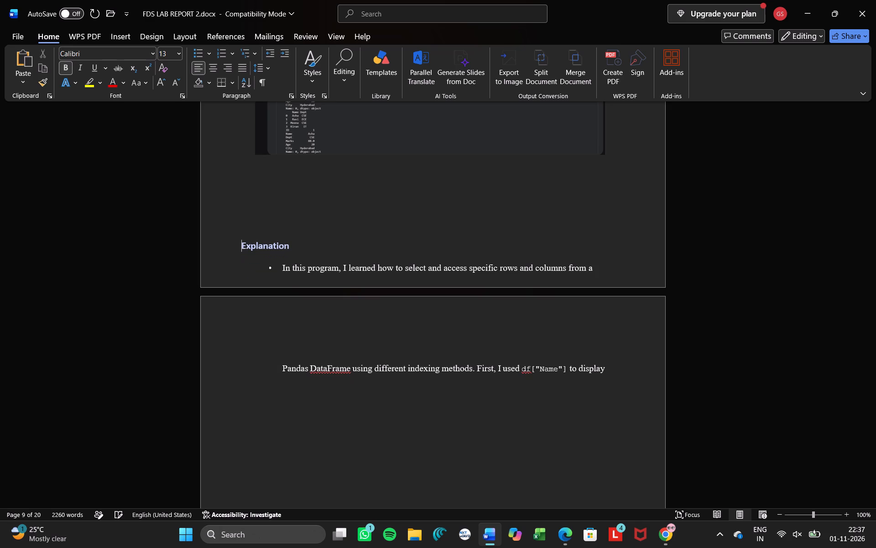
{"action": "key", "text": "BackSpace"}
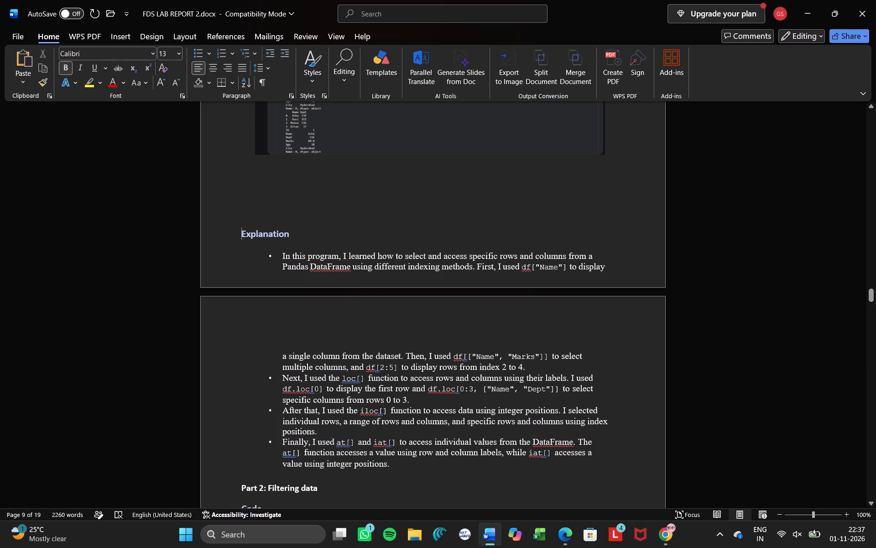
Indent Part 1's Explanation heading with five spaces.
{"action": "key", "text": "space"}
{"action": "key", "text": "space"}
{"action": "key", "text": "space"}
{"action": "key", "text": "space"}
{"action": "key", "text": "space"}
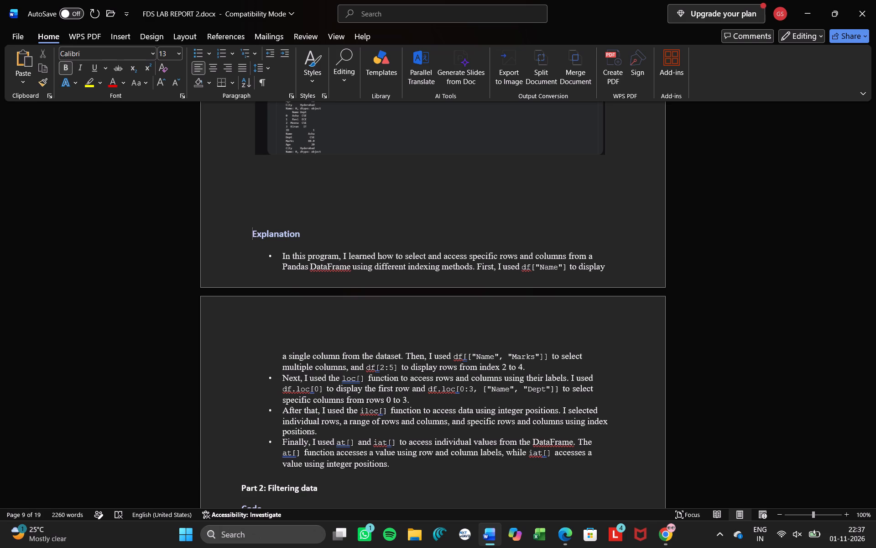
Switch to the FDS LAB 2 Colab notebook and capture its full-width view starting at the first output line of the filtering data cell.
{"action": "scroll", "coordinate": [256, 448], "scroll_direction": "down", "scroll_amount": 3}
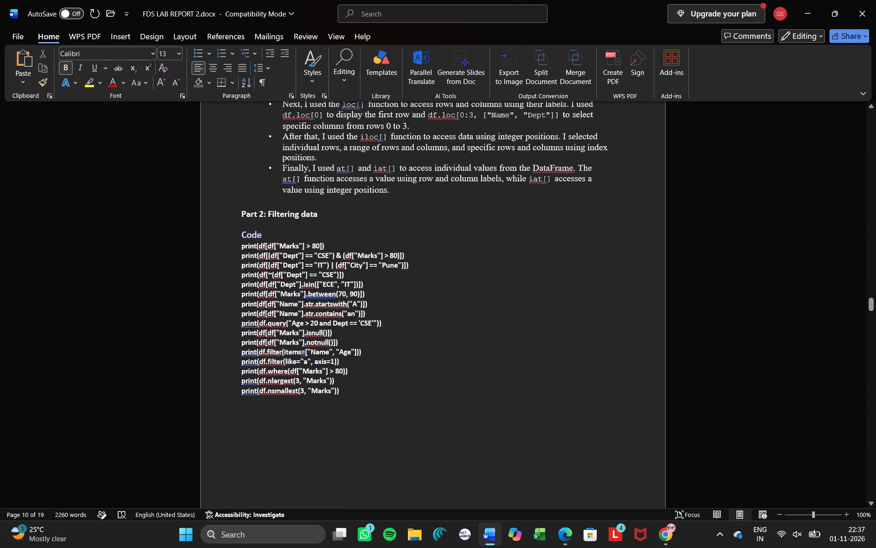
{"action": "scroll", "coordinate": [256, 448], "scroll_direction": "down", "scroll_amount": 3}
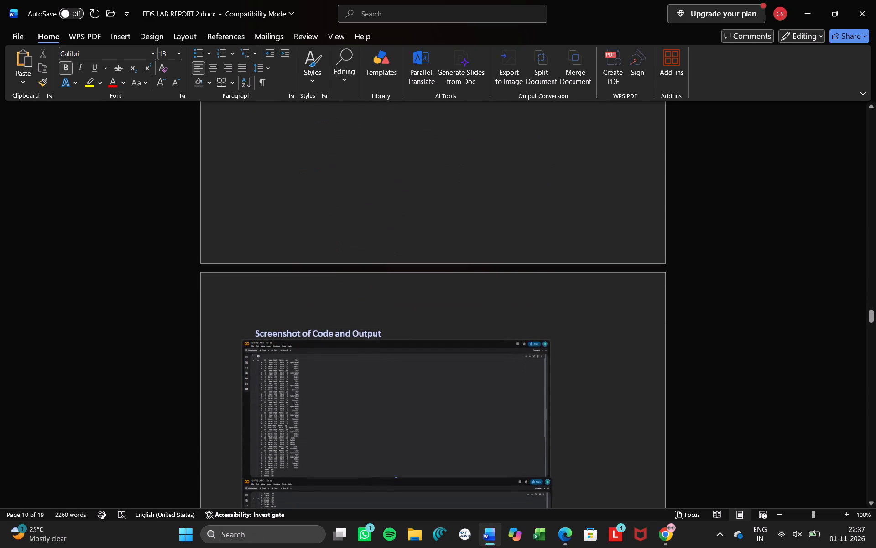
{"action": "scroll", "coordinate": [256, 448], "scroll_direction": "down", "scroll_amount": 2}
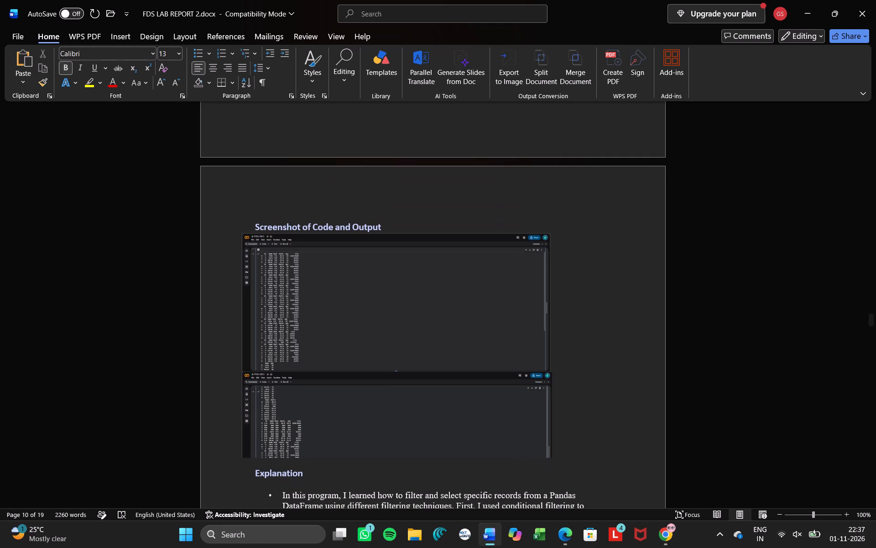
{"action": "scroll", "coordinate": [256, 448], "scroll_direction": "down", "scroll_amount": 5}
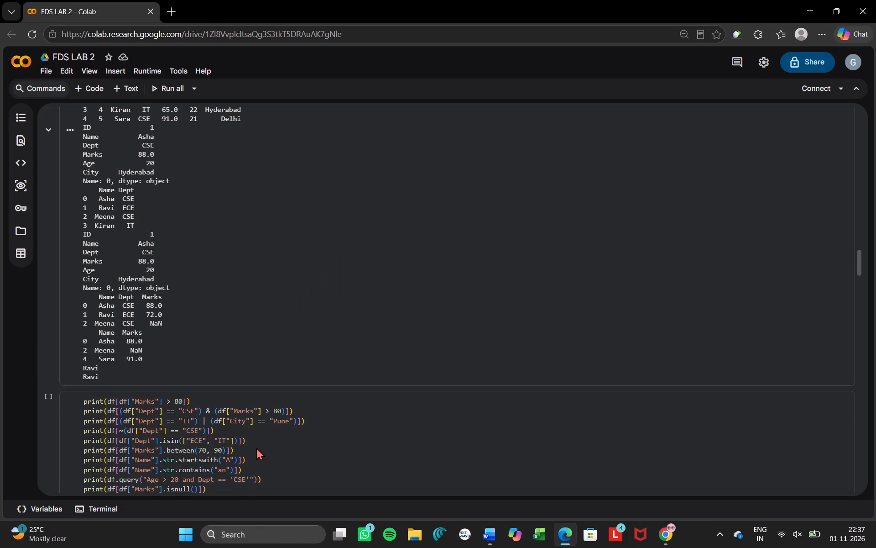
{"action": "scroll", "coordinate": [256, 448], "scroll_direction": "down", "scroll_amount": 4}
{"action": "scroll", "coordinate": [256, 448], "scroll_direction": "right", "scroll_amount": 1}
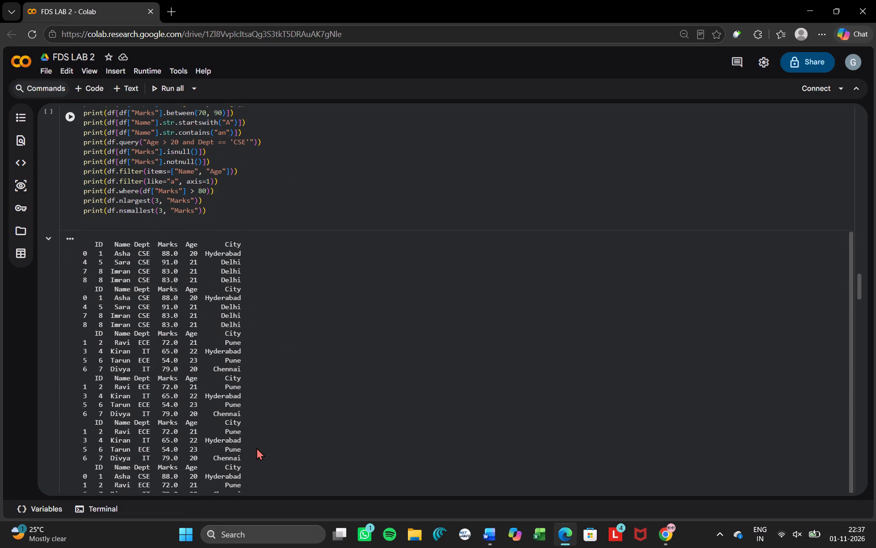
{"action": "scroll", "coordinate": [256, 448], "scroll_direction": "right", "scroll_amount": 1}
{"action": "scroll", "coordinate": [256, 448], "scroll_direction": "up", "scroll_amount": 1}
{"action": "scroll", "coordinate": [256, 448], "scroll_direction": "right", "scroll_amount": 1}
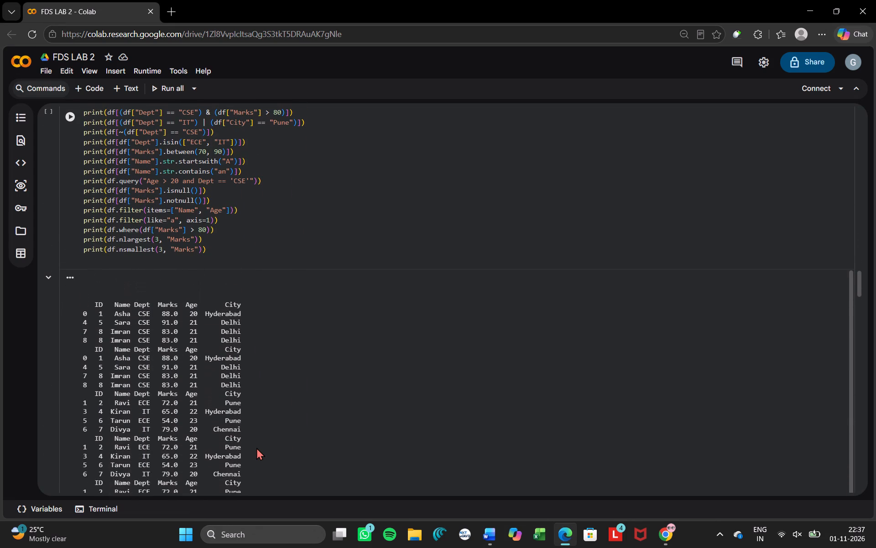
{"action": "scroll", "coordinate": [421, 325], "scroll_direction": "right", "scroll_amount": 1}
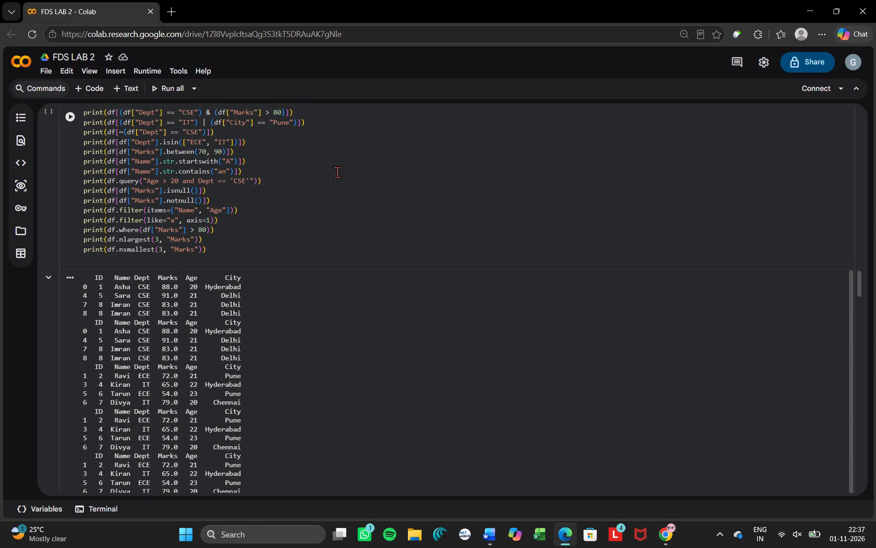
{"action": "scroll", "coordinate": [337, 172], "scroll_direction": "down", "scroll_amount": 2}
{"action": "scroll", "coordinate": [337, 172], "scroll_direction": "right", "scroll_amount": 1}
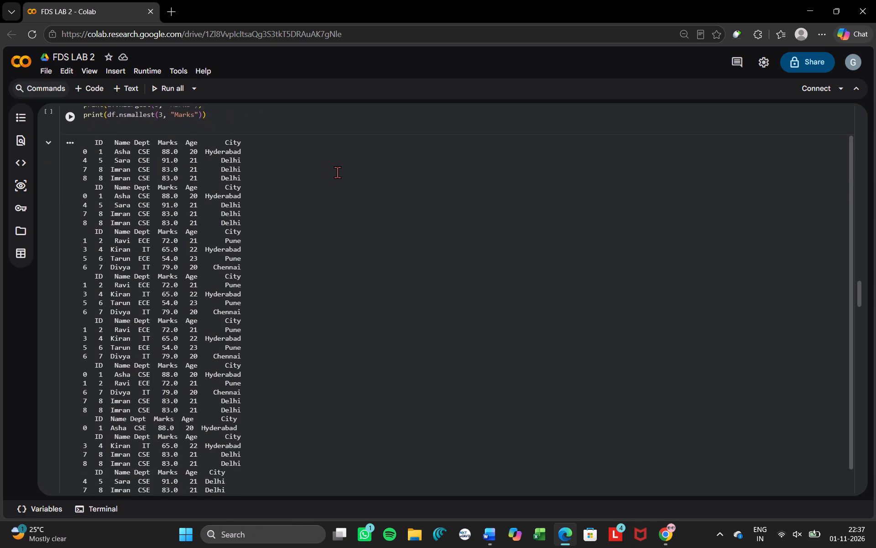
{"action": "scroll", "coordinate": [337, 172], "scroll_direction": "right", "scroll_amount": 1}
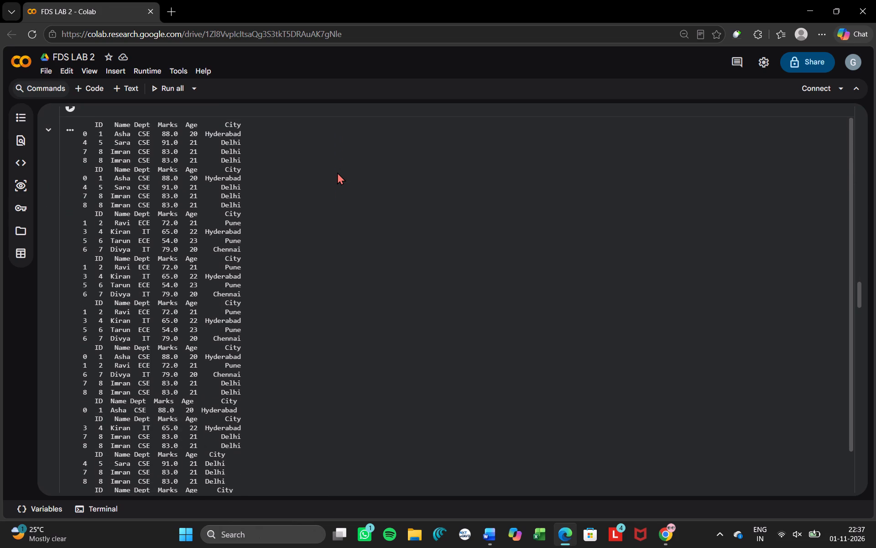
{"action": "scroll", "coordinate": [337, 172], "scroll_direction": "right", "scroll_amount": 2}
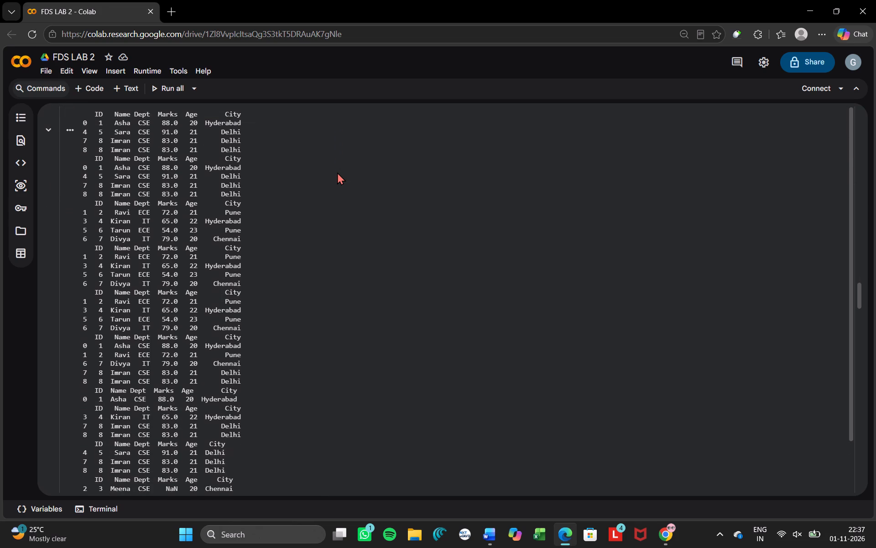
{"action": "key", "text": "shift+super+s"}
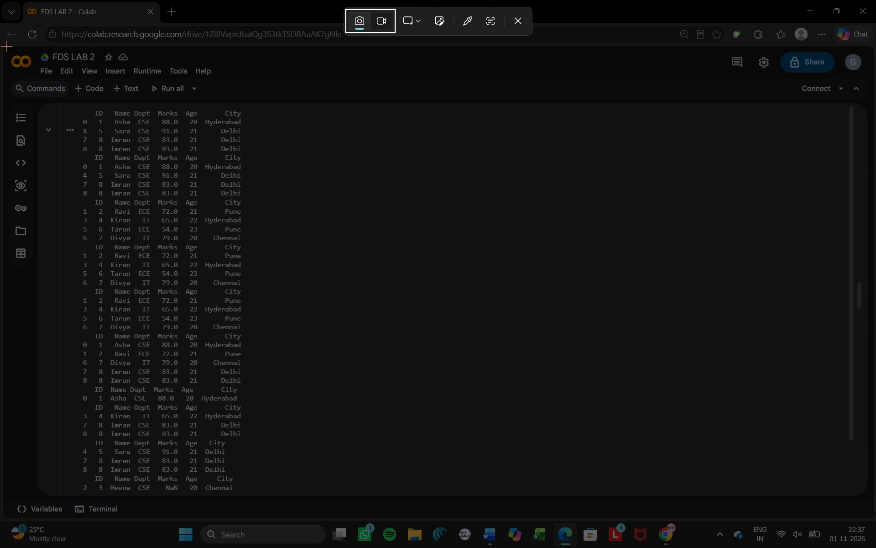
{"action": "left_click_drag", "start_coordinate": [6, 46], "coordinate": [784, 472]}
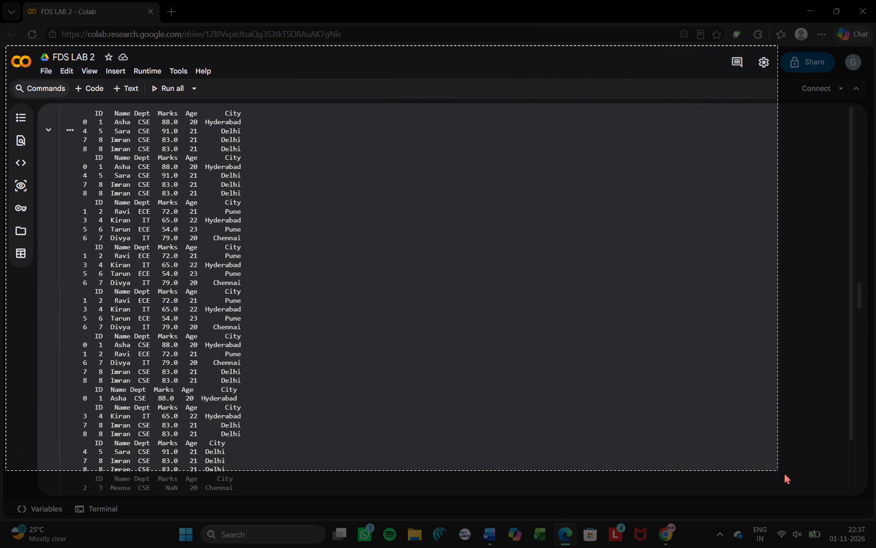
{"action": "left_click_drag", "start_coordinate": [784, 472], "coordinate": [871, 499]}
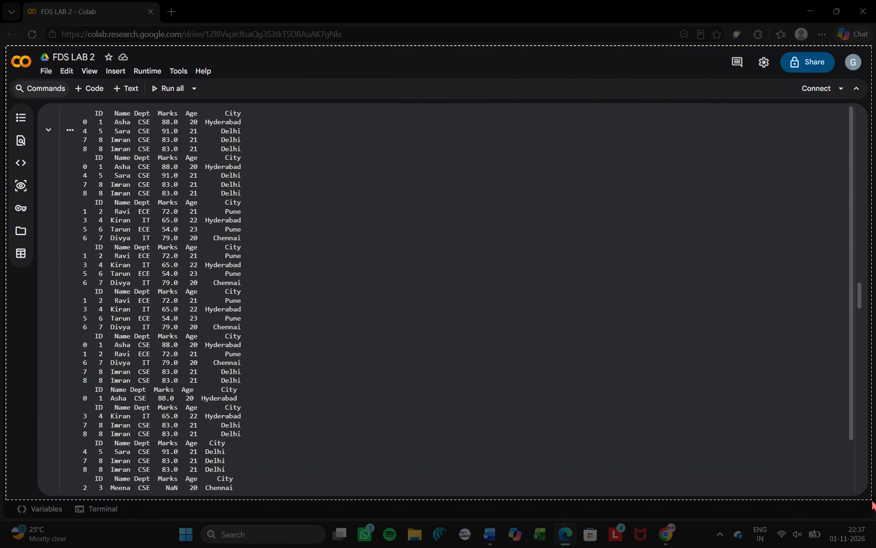
{"action": "left_click_drag", "start_coordinate": [871, 499], "coordinate": [875, 498]}
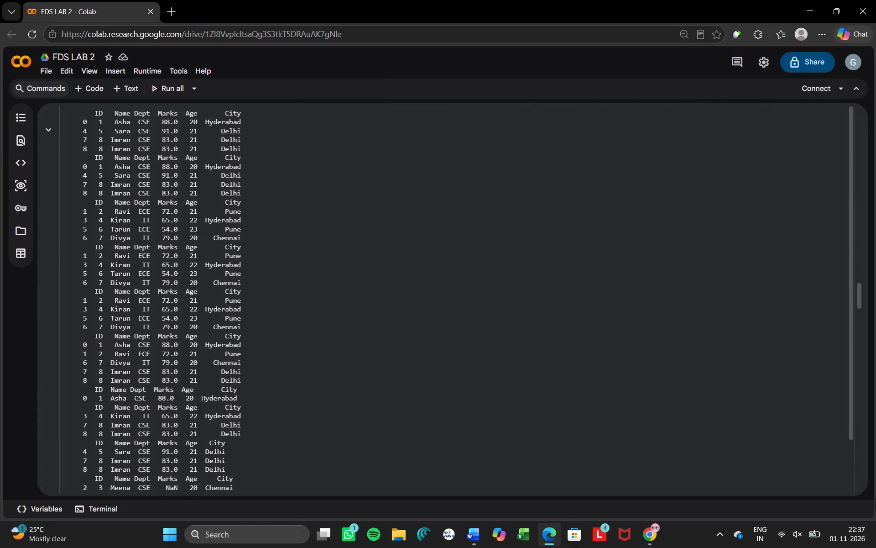
In the Word report, replace the upper output image under Part 2: Filtering data with the captured screenshot.
{"action": "left_click", "coordinate": [411, 286]}
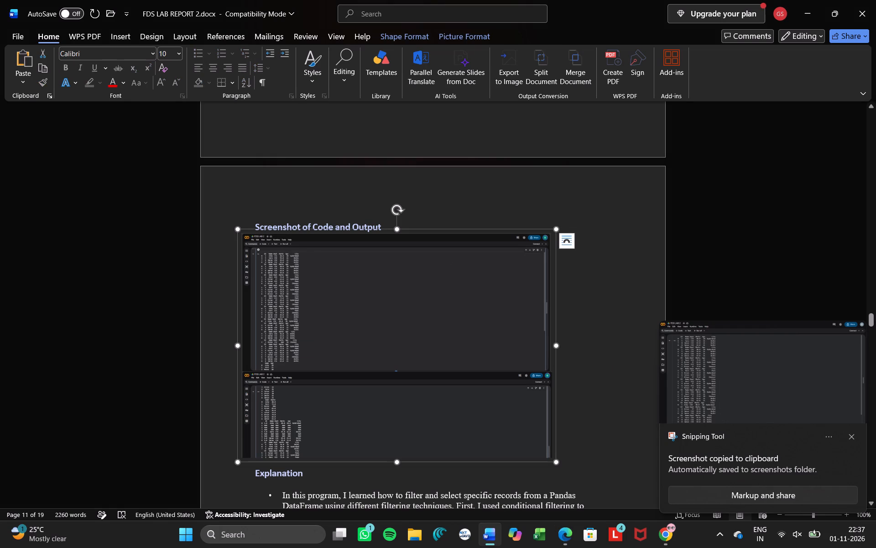
{"action": "left_click", "coordinate": [411, 286]}
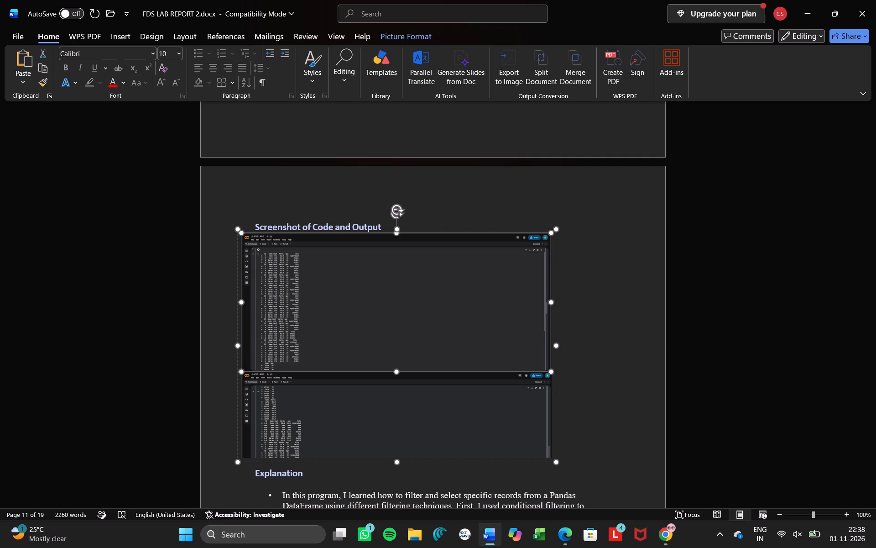
{"action": "key", "text": "BackSpace"}
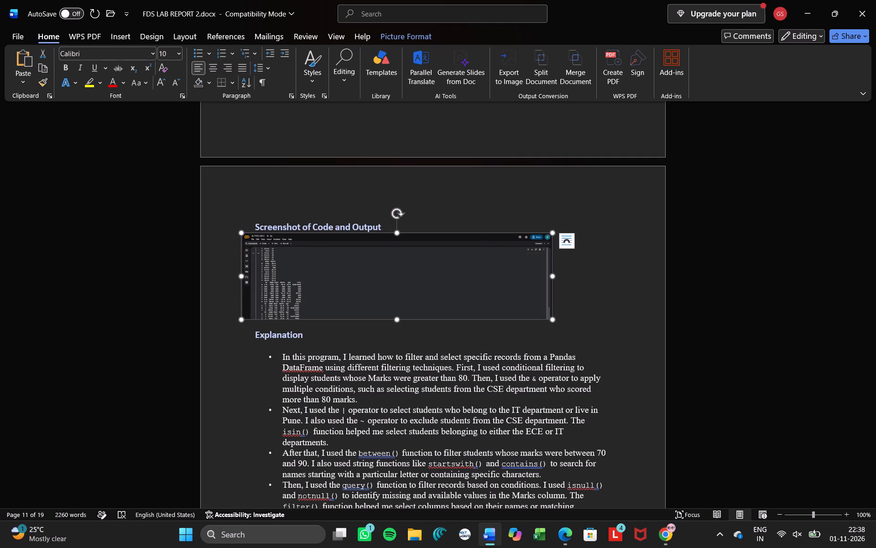
{"action": "key", "text": "ctrl+v"}
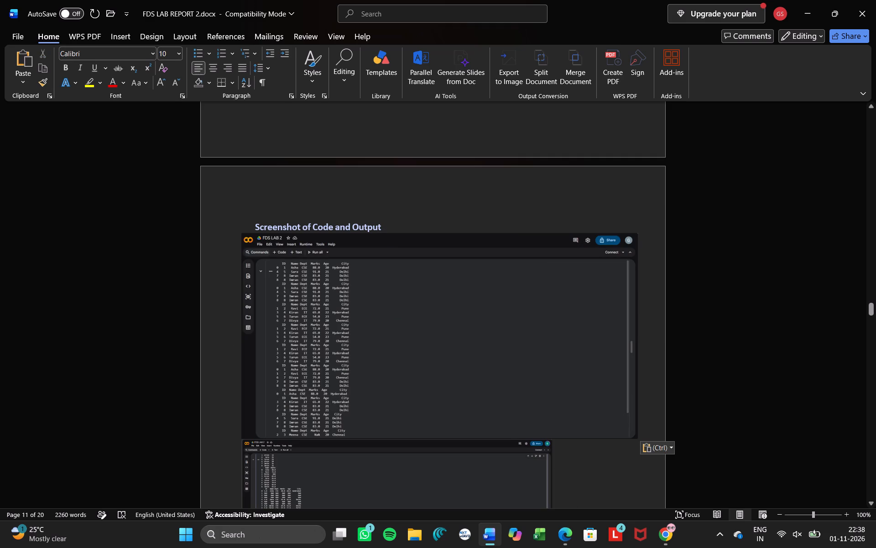
Shrink the pasted Part 2 screenshot to about two-thirds size, then widen it to match the right edge of the image below.
{"action": "left_click", "coordinate": [411, 286]}
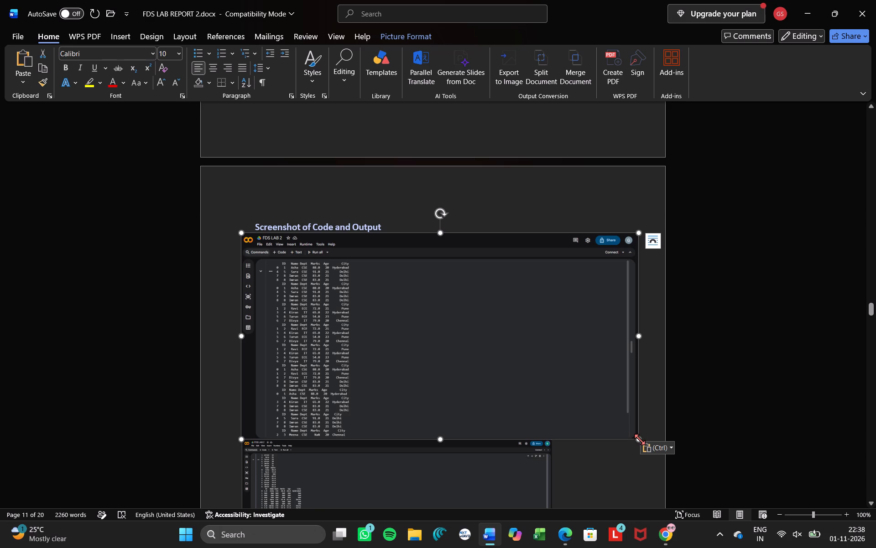
{"action": "left_click_drag", "start_coordinate": [640, 439], "coordinate": [506, 320]}
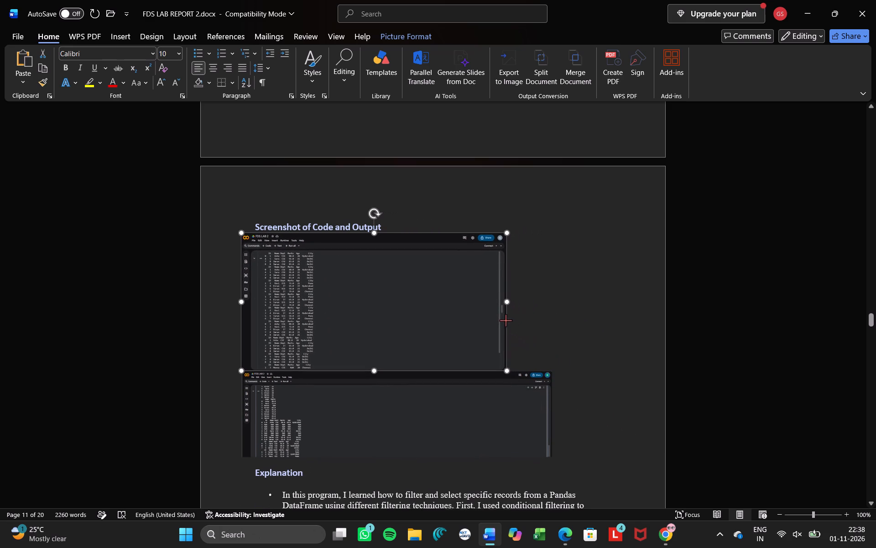
{"action": "left_click_drag", "start_coordinate": [506, 320], "coordinate": [503, 316]}
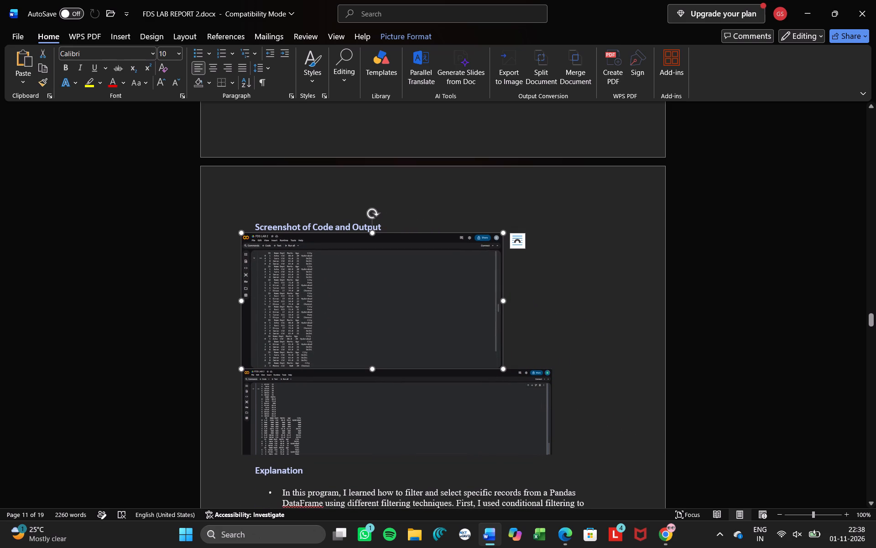
{"action": "left_click_drag", "start_coordinate": [504, 302], "coordinate": [551, 308]}
Switch to the FDS LAB 2 Colab notebook and capture its full-width view ending at the last output line of the filtering data cell.
{"action": "scroll", "coordinate": [551, 308], "scroll_direction": "down", "scroll_amount": 1}
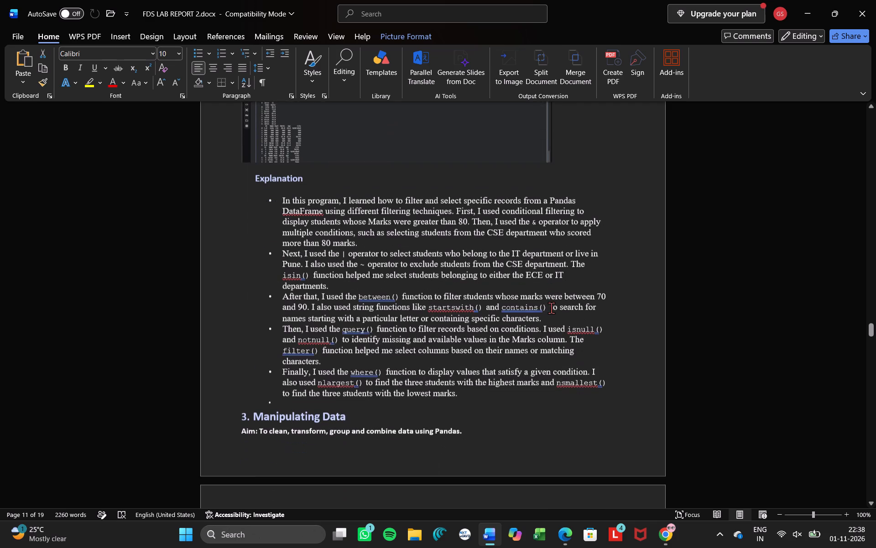
{"action": "scroll", "coordinate": [551, 308], "scroll_direction": "down", "scroll_amount": 2}
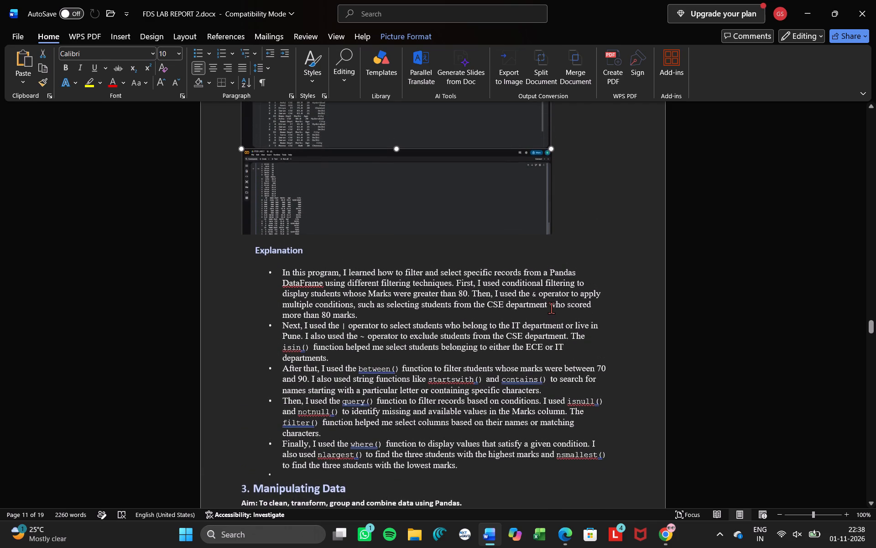
{"action": "scroll", "coordinate": [551, 308], "scroll_direction": "down", "scroll_amount": 1}
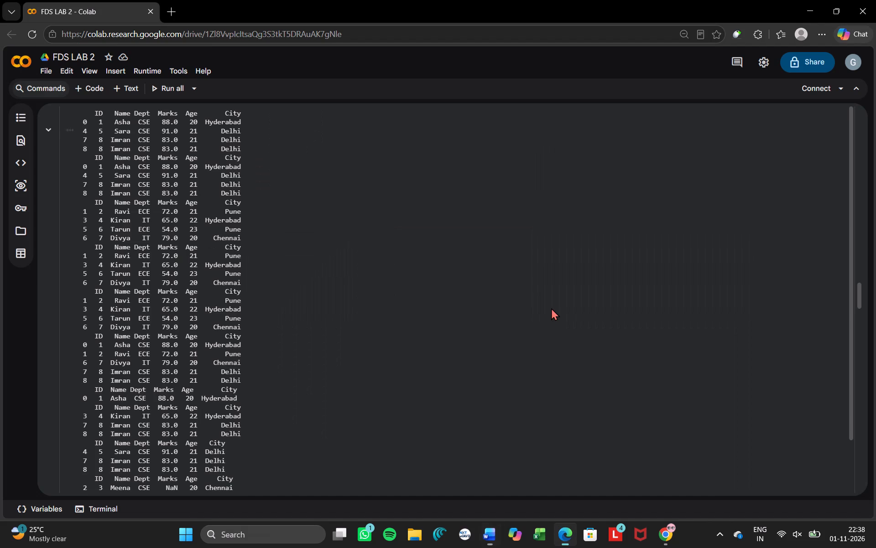
{"action": "scroll", "coordinate": [408, 318], "scroll_direction": "down", "scroll_amount": 4}
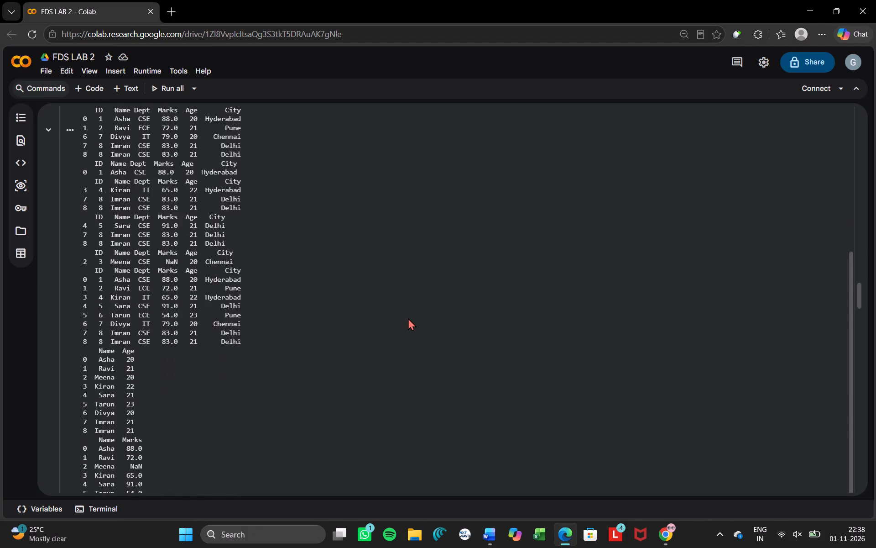
{"action": "scroll", "coordinate": [408, 318], "scroll_direction": "down", "scroll_amount": 5}
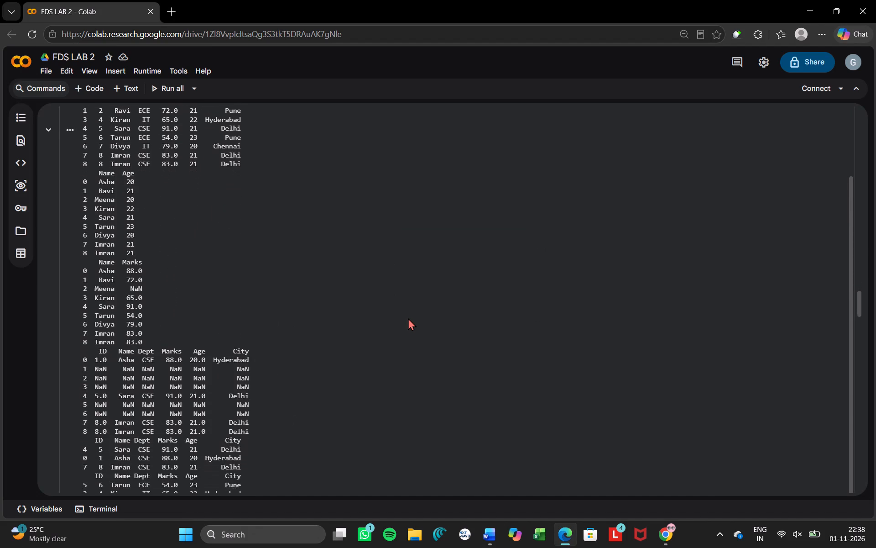
{"action": "scroll", "coordinate": [408, 318], "scroll_direction": "down", "scroll_amount": 3}
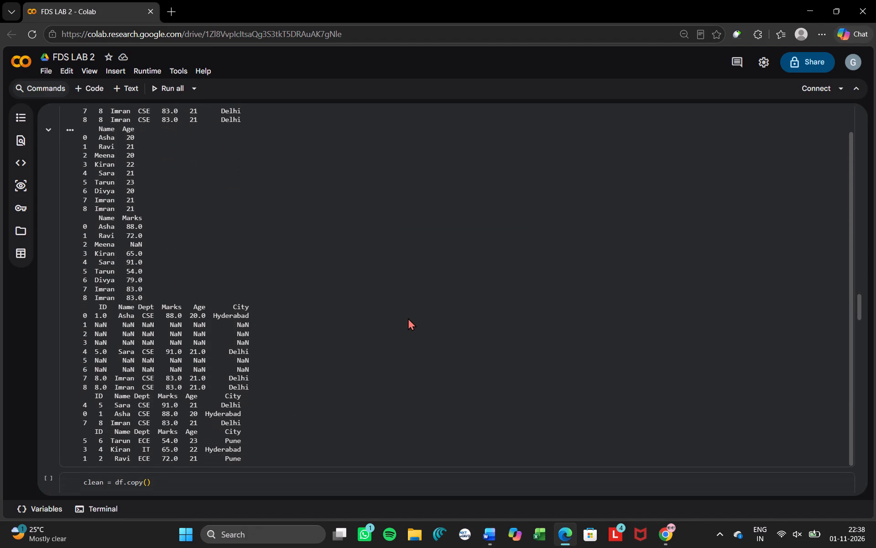
{"action": "scroll", "coordinate": [408, 318], "scroll_direction": "down", "scroll_amount": 1}
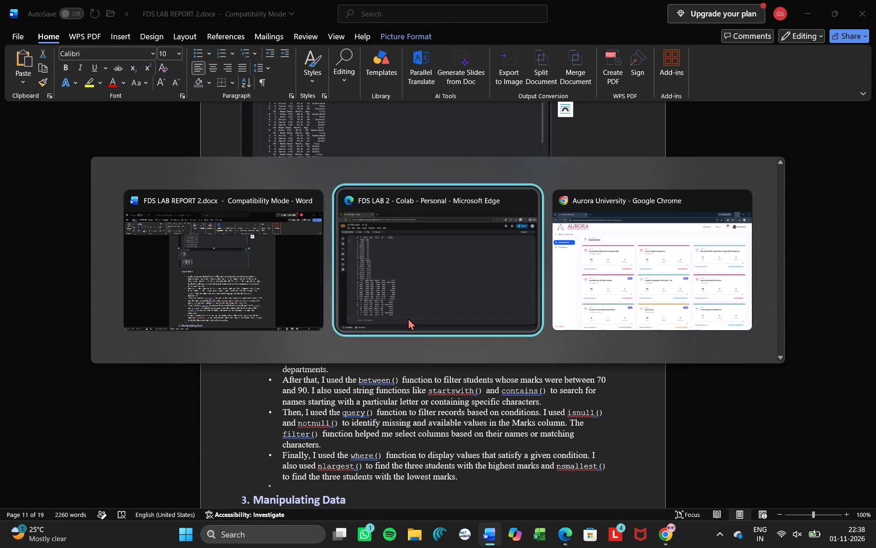
{"action": "key", "text": "shift+super+s"}
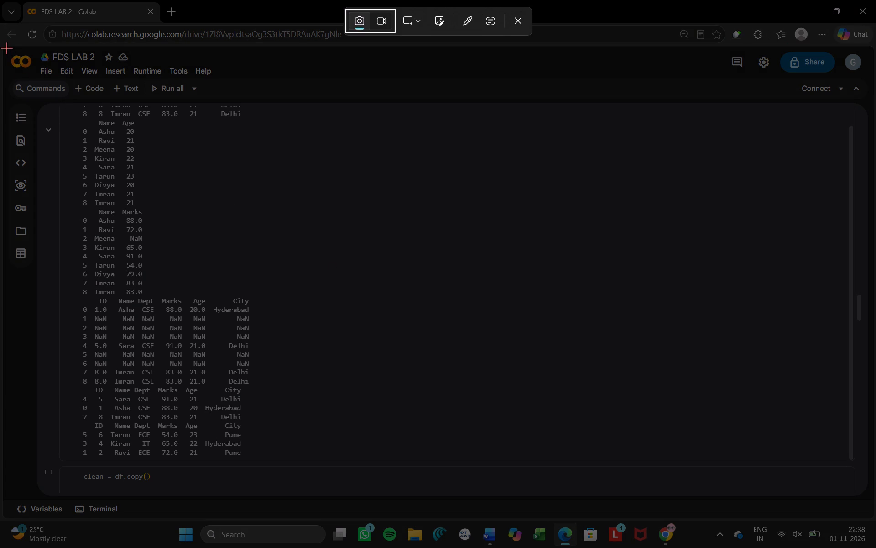
{"action": "left_click_drag", "start_coordinate": [6, 48], "coordinate": [875, 510]}
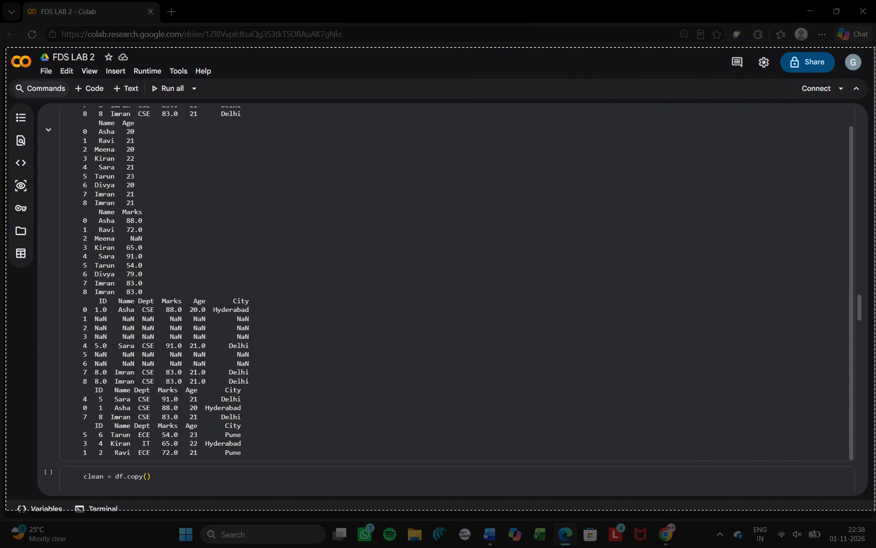
{"action": "left_click_drag", "start_coordinate": [875, 510], "coordinate": [860, 478]}
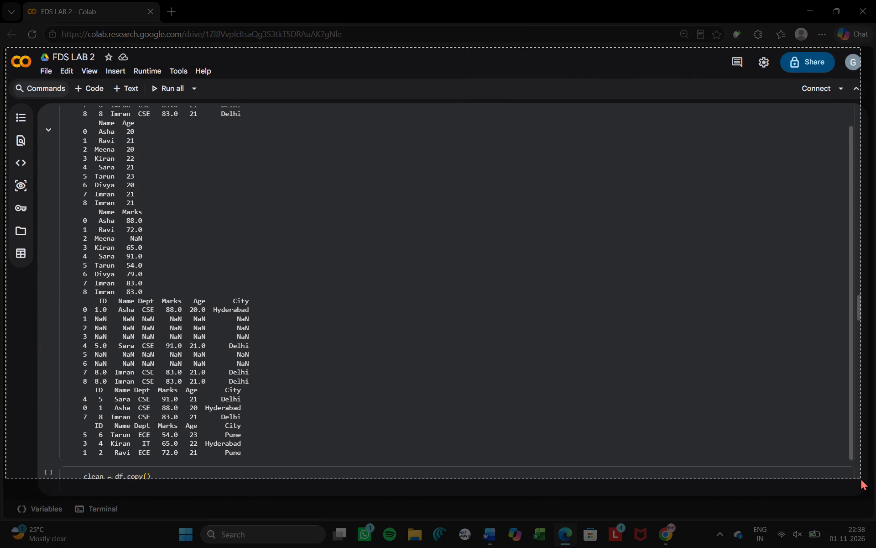
{"action": "left_click_drag", "start_coordinate": [860, 478], "coordinate": [871, 464]}
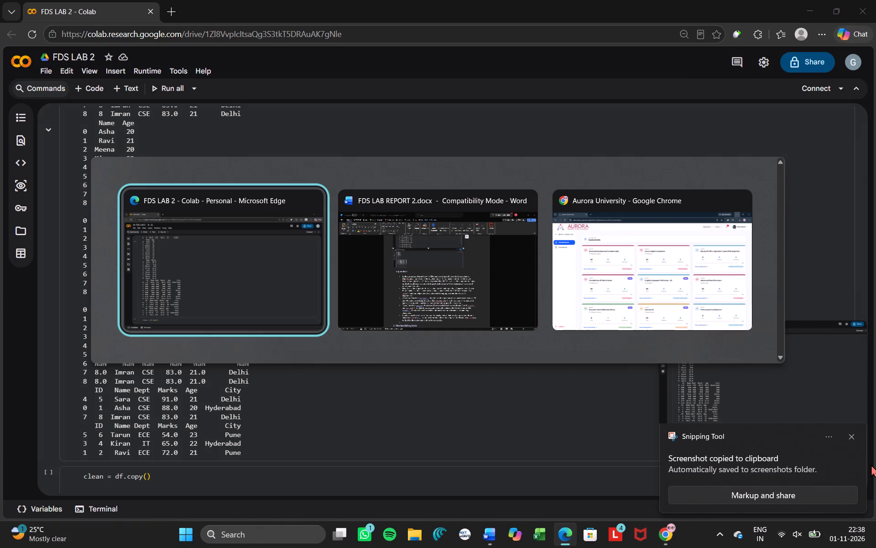
In the Word report, replace the lower output image under Part 2, just above Explanation, with the captured screenshot.
{"action": "left_click", "coordinate": [443, 216]}
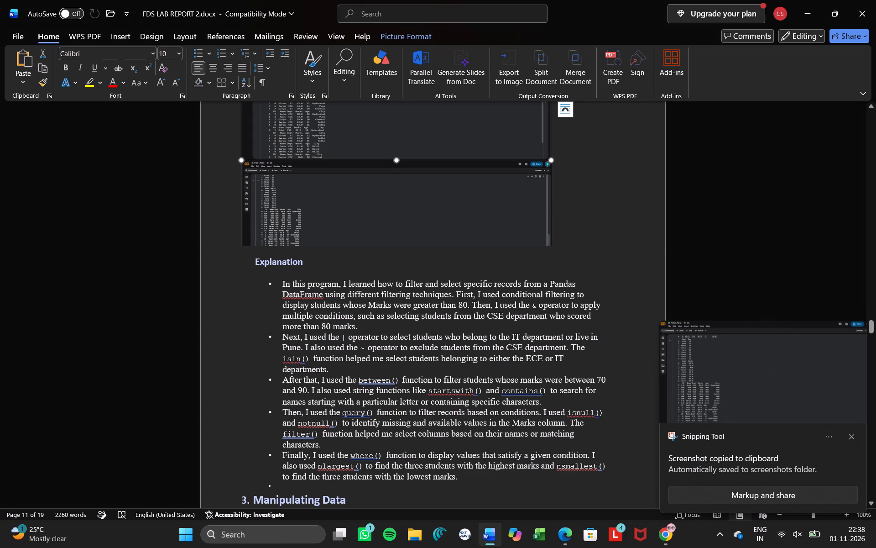
{"action": "key", "text": "BackSpace"}
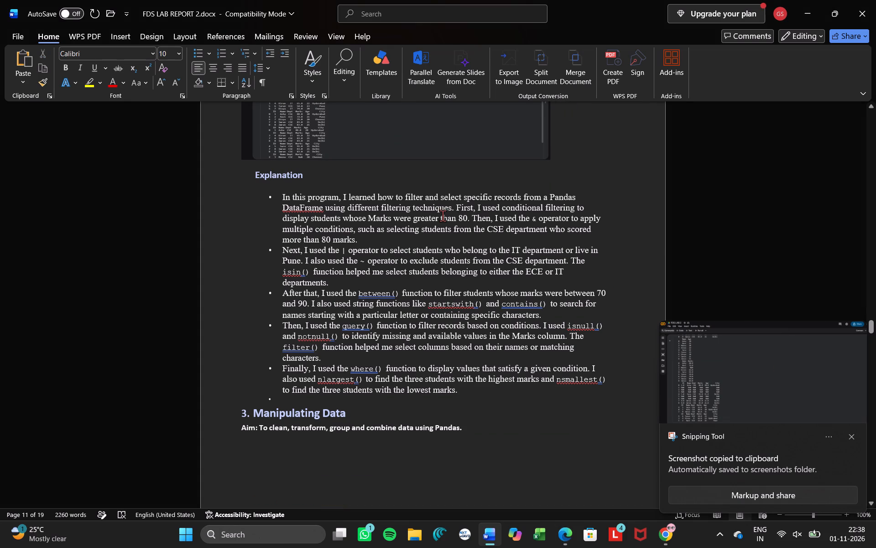
{"action": "key", "text": "ctrl+v"}
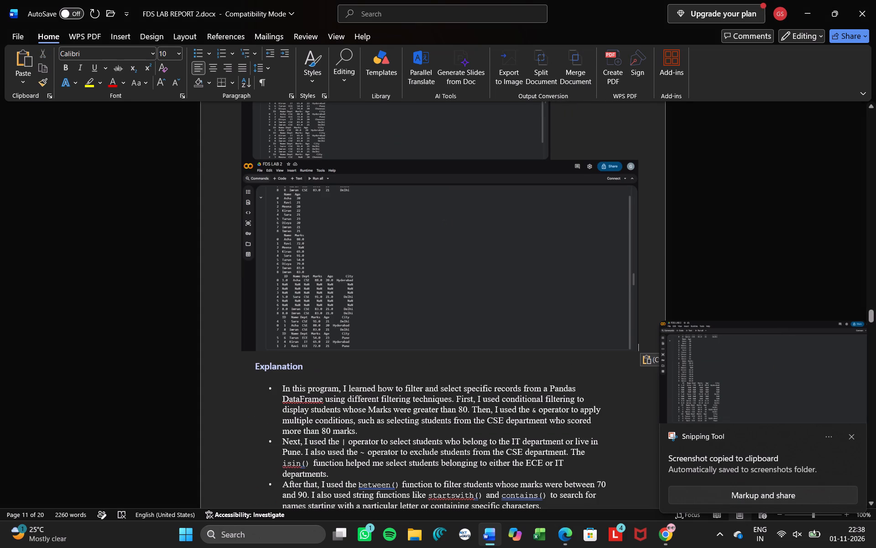
Shrink the newly pasted lower Part 2 screenshot to about 60% of its pasted width.
{"action": "scroll", "coordinate": [443, 216], "scroll_direction": "down", "scroll_amount": 2}
{"action": "scroll", "coordinate": [443, 216], "scroll_direction": "up", "scroll_amount": 1}
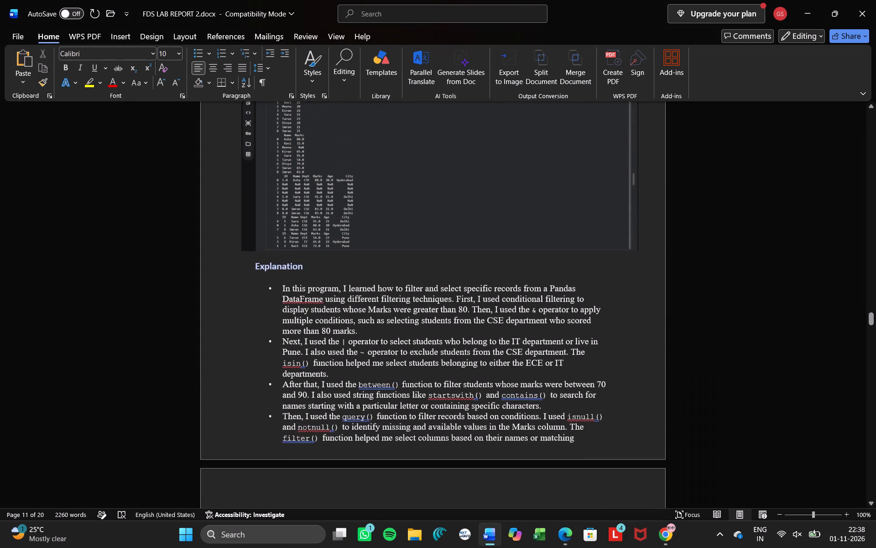
{"action": "scroll", "coordinate": [443, 216], "scroll_direction": "up", "scroll_amount": 1}
{"action": "left_click", "coordinate": [443, 216]}
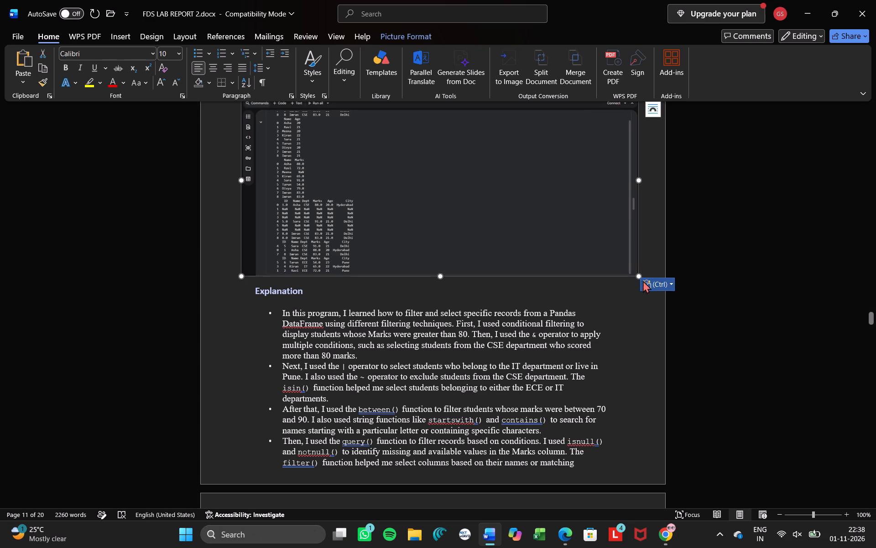
{"action": "left_click_drag", "start_coordinate": [638, 276], "coordinate": [569, 216]}
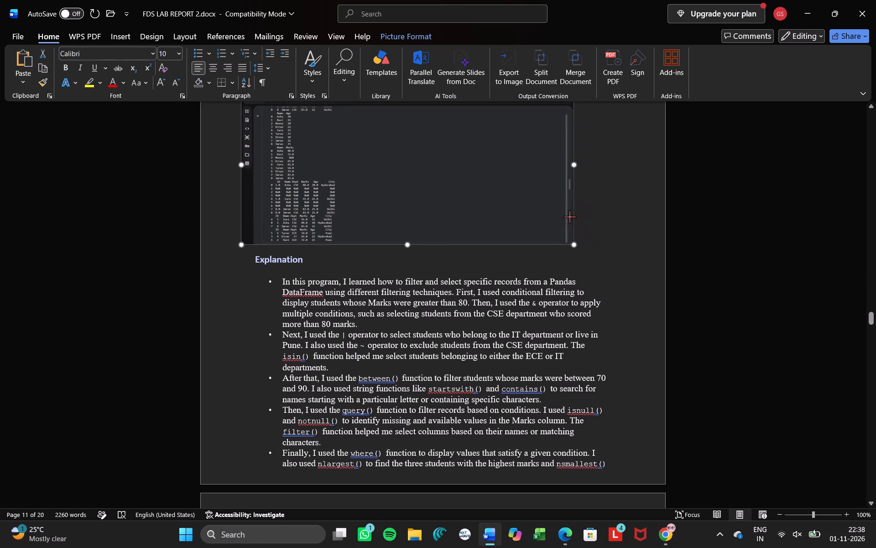
{"action": "left_click_drag", "start_coordinate": [569, 216], "coordinate": [524, 169]}
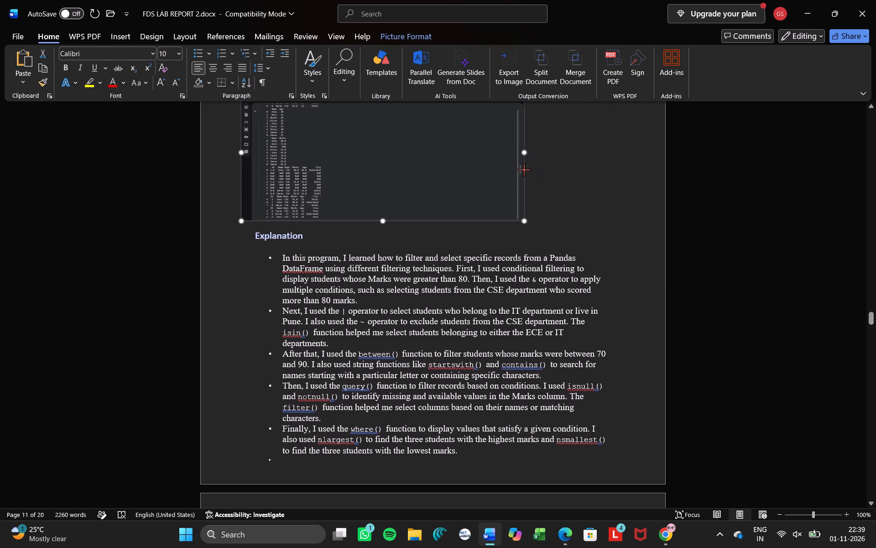
{"action": "left_click_drag", "start_coordinate": [524, 169], "coordinate": [472, 85]}
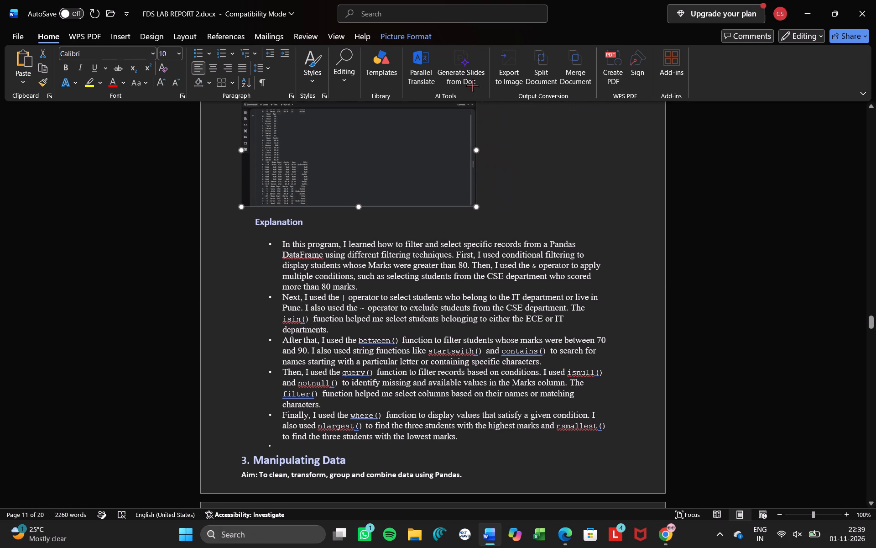
{"action": "left_click_drag", "start_coordinate": [472, 85], "coordinate": [472, 0]}
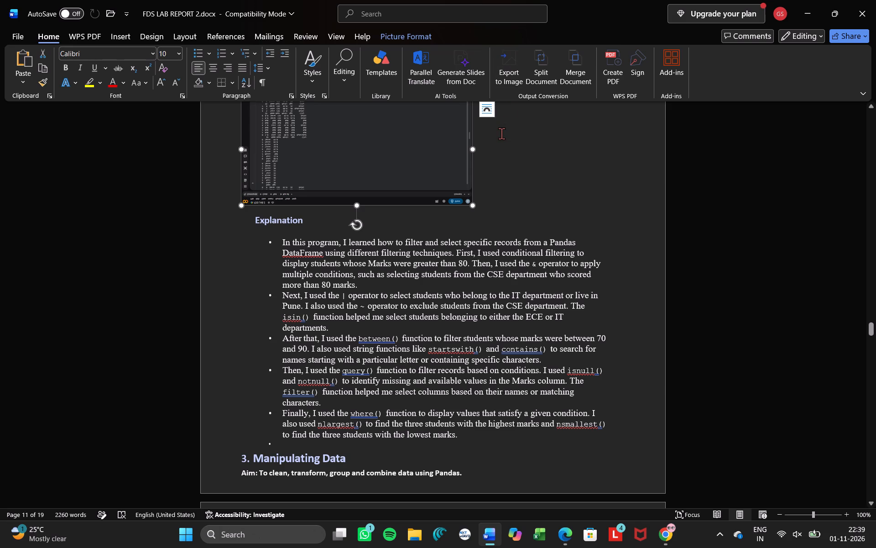
Enlarge the lower Part 2 screenshot slightly, then widen it to match the right edge of the image above.
{"action": "scroll", "coordinate": [441, 171], "scroll_direction": "up", "scroll_amount": 1}
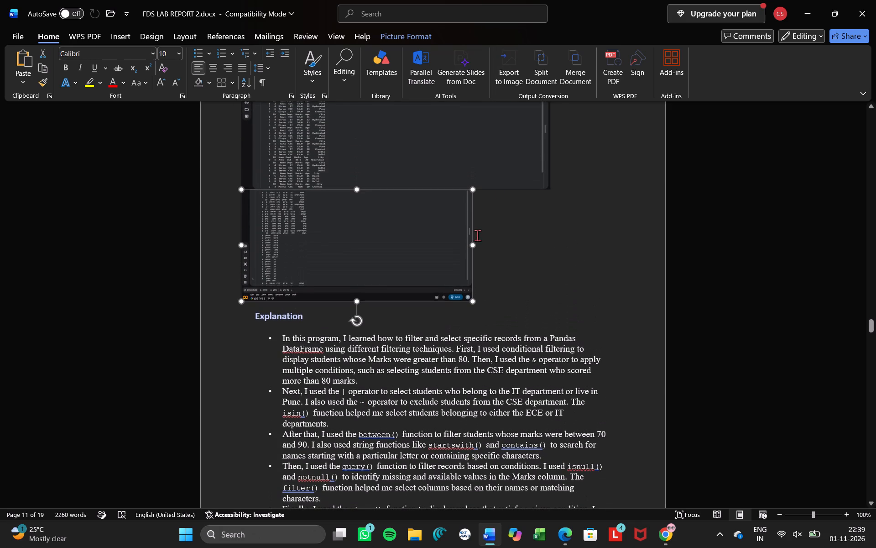
{"action": "left_click", "coordinate": [459, 292]}
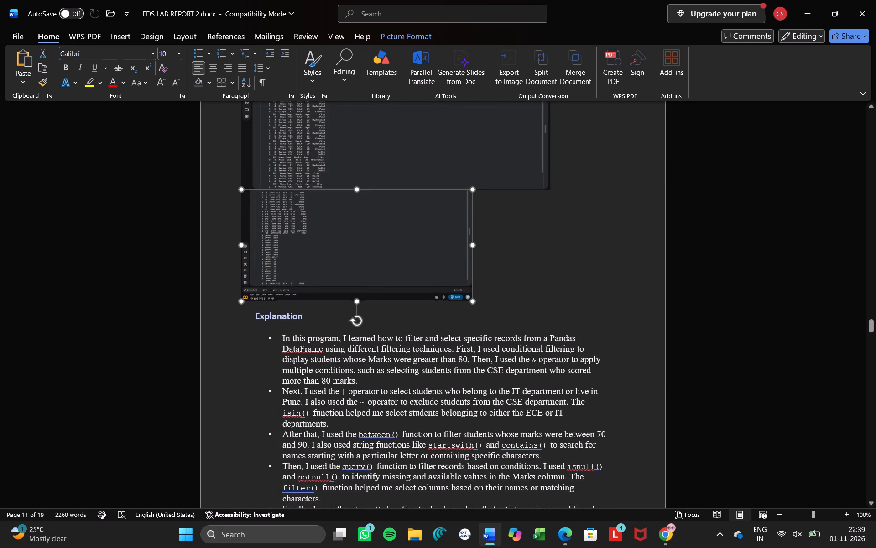
{"action": "left_click", "coordinate": [459, 292]}
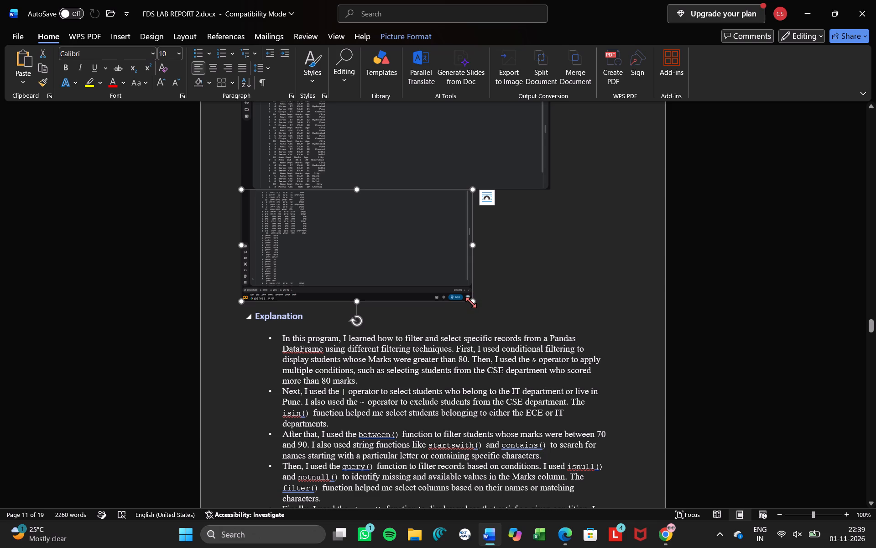
{"action": "left_click_drag", "start_coordinate": [471, 302], "coordinate": [492, 295]}
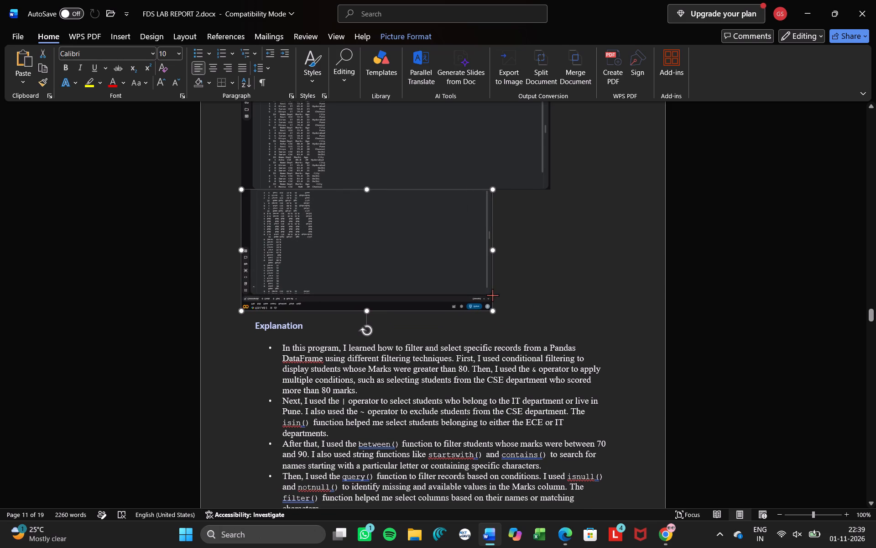
{"action": "left_click_drag", "start_coordinate": [492, 295], "coordinate": [480, 292]}
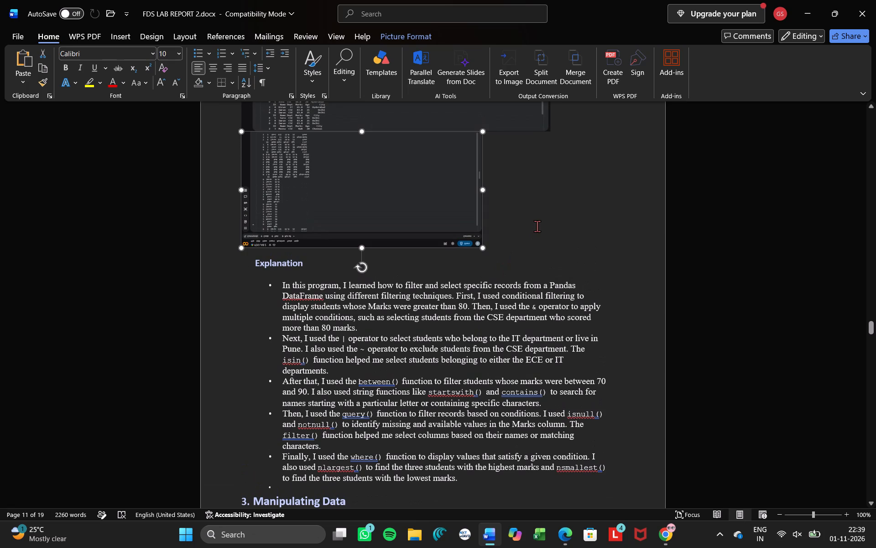
{"action": "left_click_drag", "start_coordinate": [483, 190], "coordinate": [517, 187]}
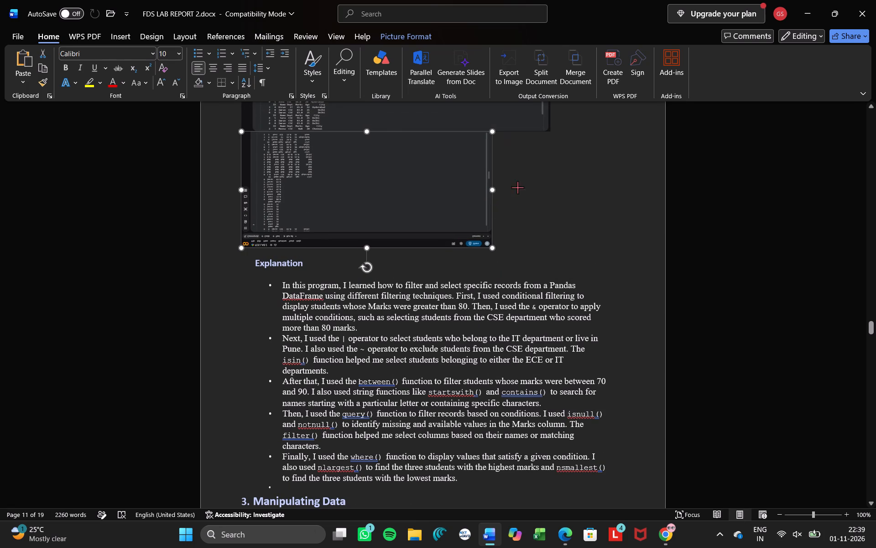
{"action": "left_click_drag", "start_coordinate": [517, 187], "coordinate": [551, 191]}
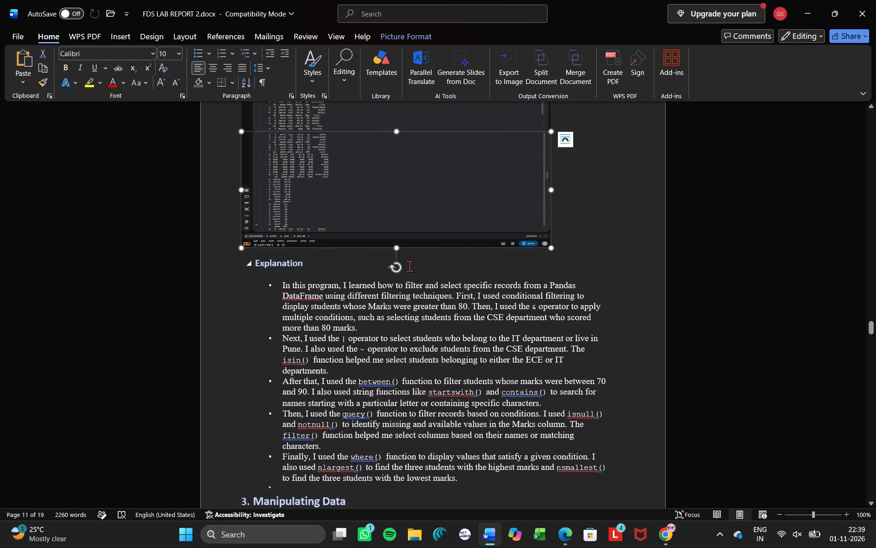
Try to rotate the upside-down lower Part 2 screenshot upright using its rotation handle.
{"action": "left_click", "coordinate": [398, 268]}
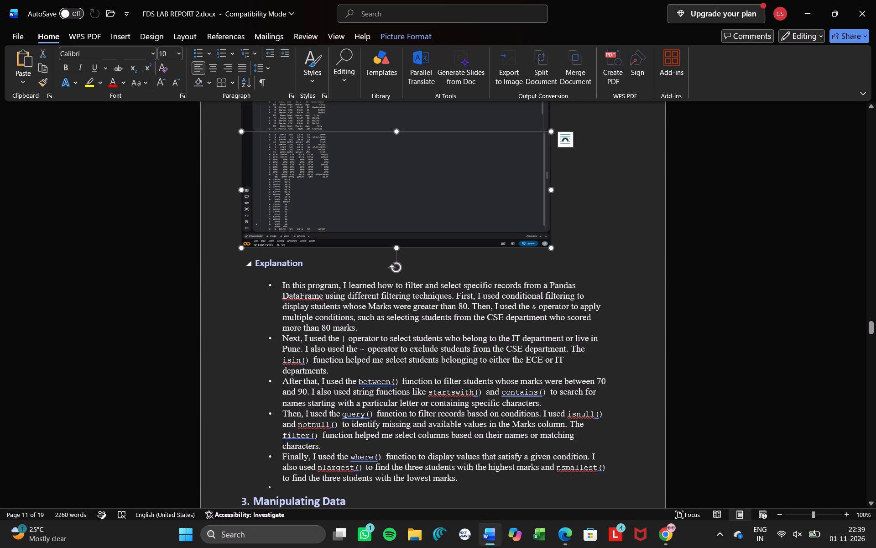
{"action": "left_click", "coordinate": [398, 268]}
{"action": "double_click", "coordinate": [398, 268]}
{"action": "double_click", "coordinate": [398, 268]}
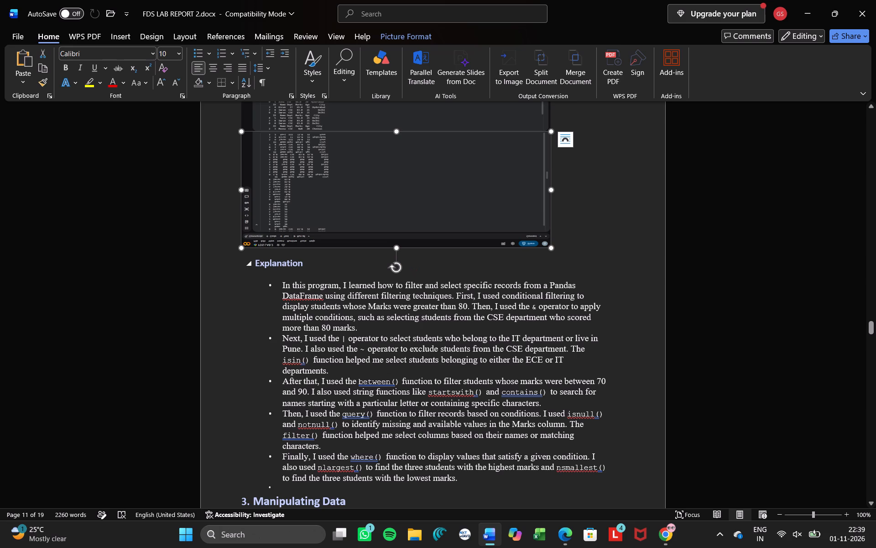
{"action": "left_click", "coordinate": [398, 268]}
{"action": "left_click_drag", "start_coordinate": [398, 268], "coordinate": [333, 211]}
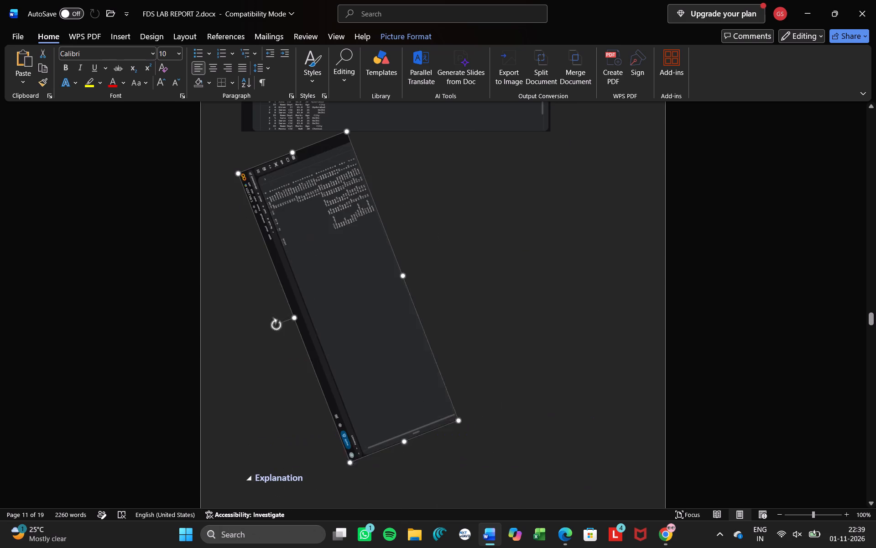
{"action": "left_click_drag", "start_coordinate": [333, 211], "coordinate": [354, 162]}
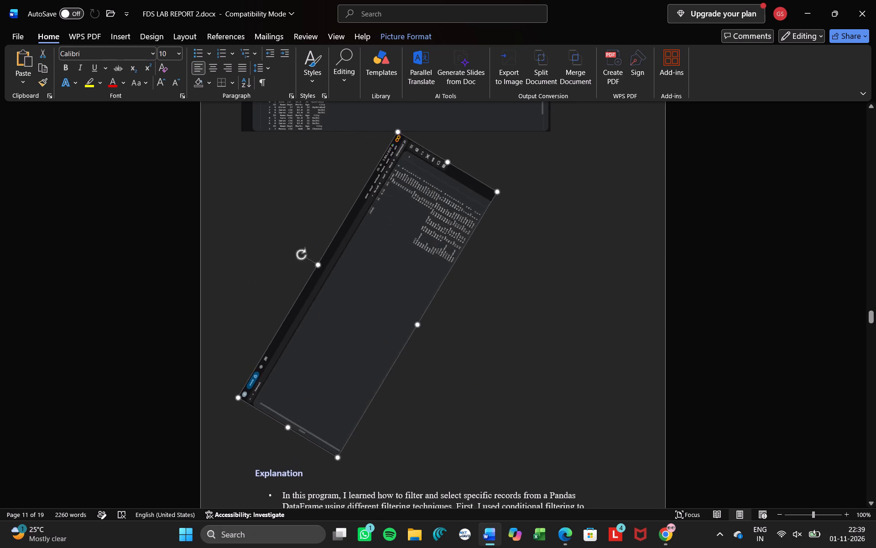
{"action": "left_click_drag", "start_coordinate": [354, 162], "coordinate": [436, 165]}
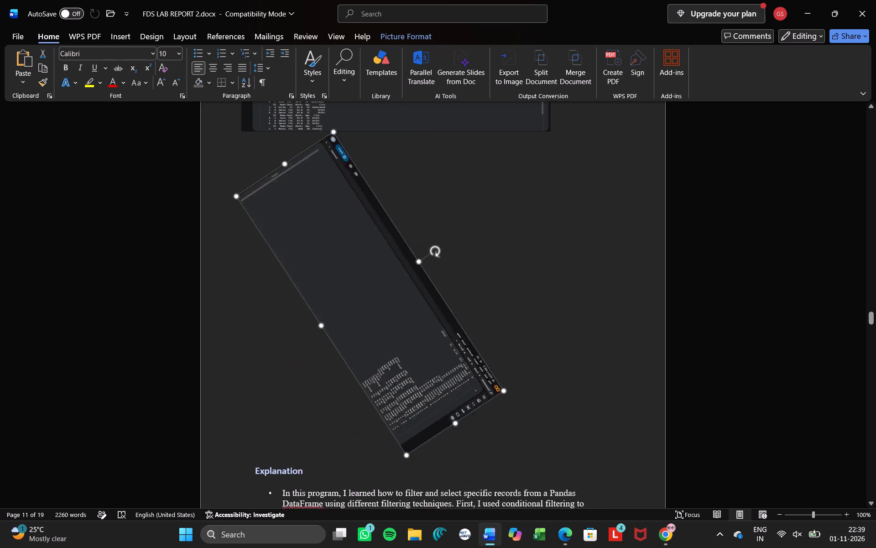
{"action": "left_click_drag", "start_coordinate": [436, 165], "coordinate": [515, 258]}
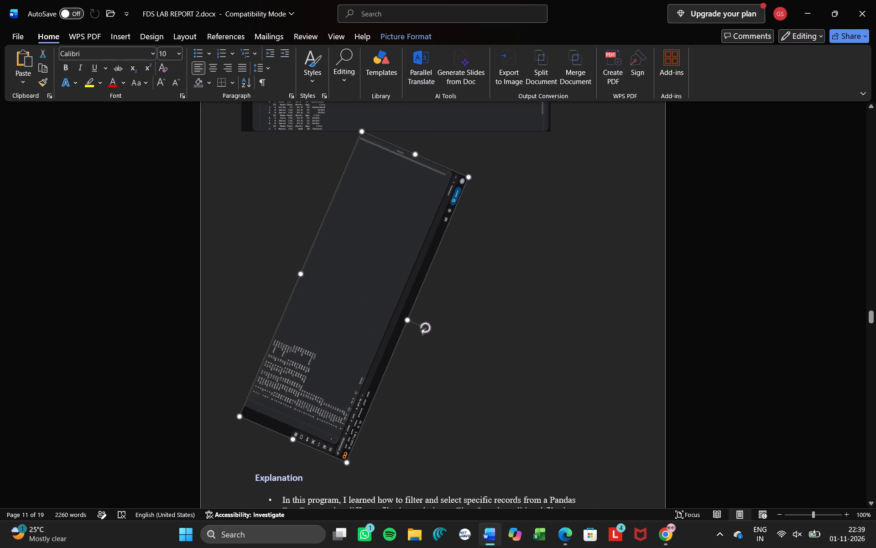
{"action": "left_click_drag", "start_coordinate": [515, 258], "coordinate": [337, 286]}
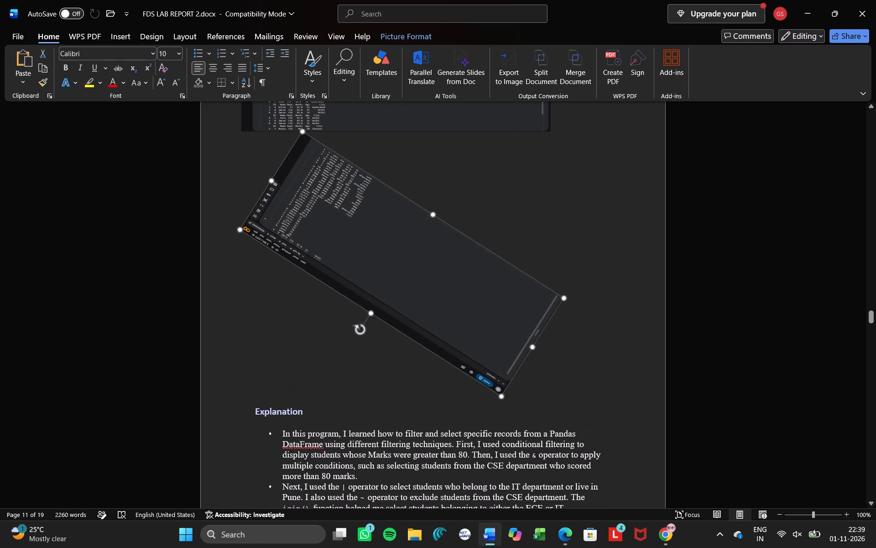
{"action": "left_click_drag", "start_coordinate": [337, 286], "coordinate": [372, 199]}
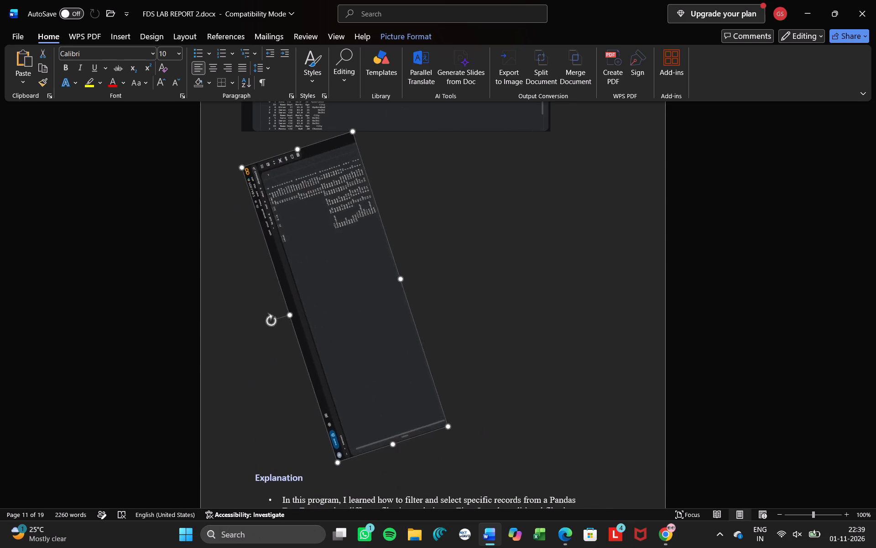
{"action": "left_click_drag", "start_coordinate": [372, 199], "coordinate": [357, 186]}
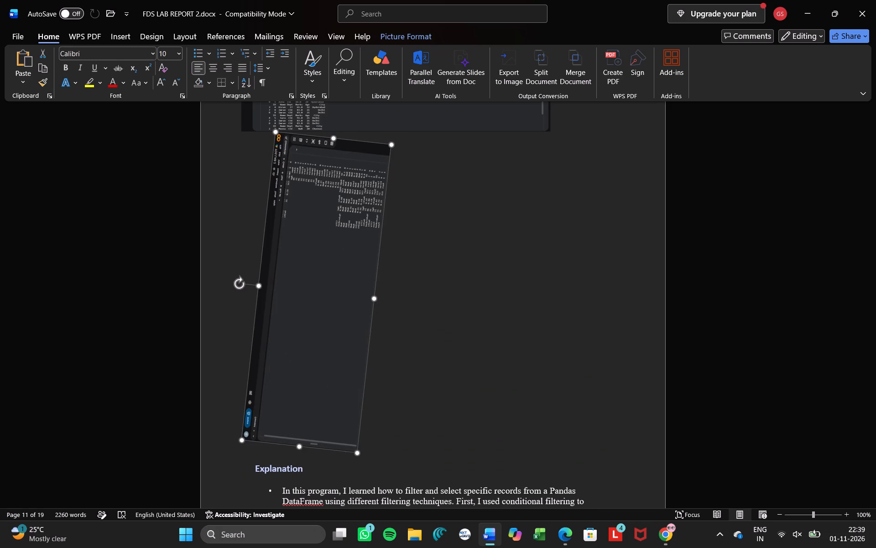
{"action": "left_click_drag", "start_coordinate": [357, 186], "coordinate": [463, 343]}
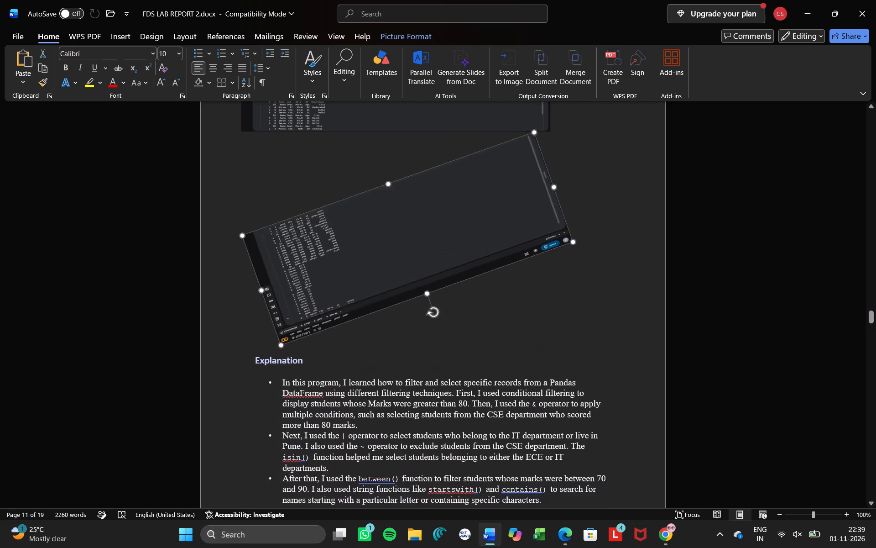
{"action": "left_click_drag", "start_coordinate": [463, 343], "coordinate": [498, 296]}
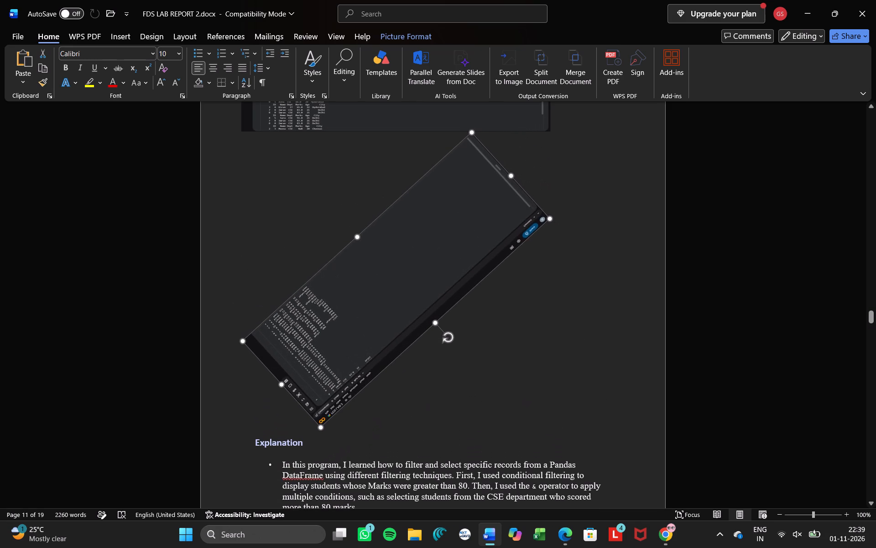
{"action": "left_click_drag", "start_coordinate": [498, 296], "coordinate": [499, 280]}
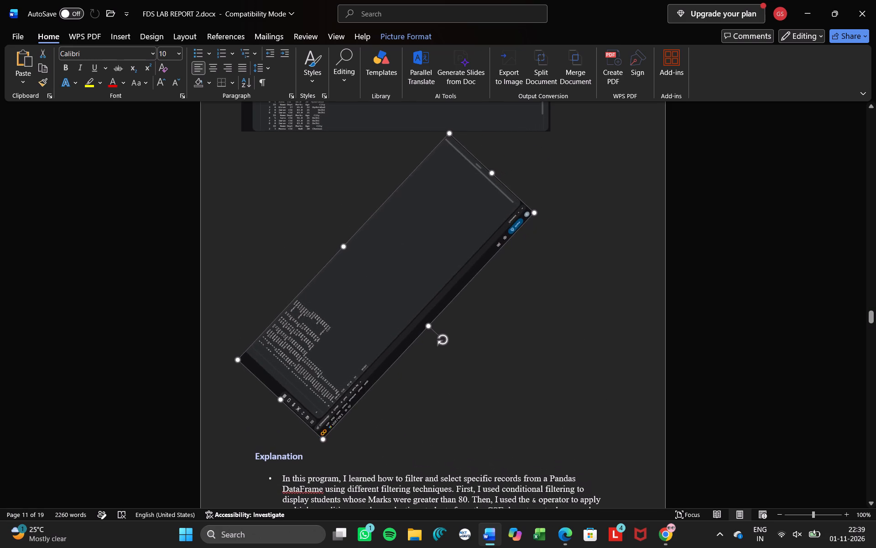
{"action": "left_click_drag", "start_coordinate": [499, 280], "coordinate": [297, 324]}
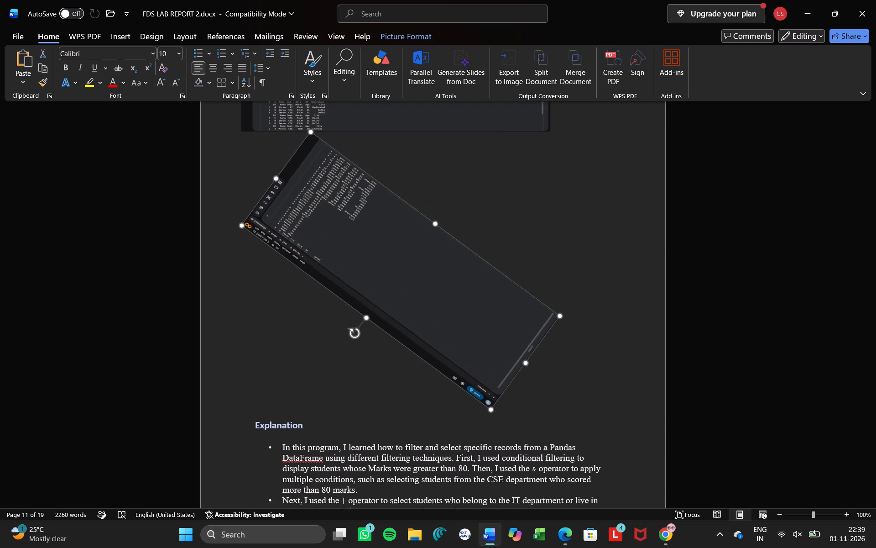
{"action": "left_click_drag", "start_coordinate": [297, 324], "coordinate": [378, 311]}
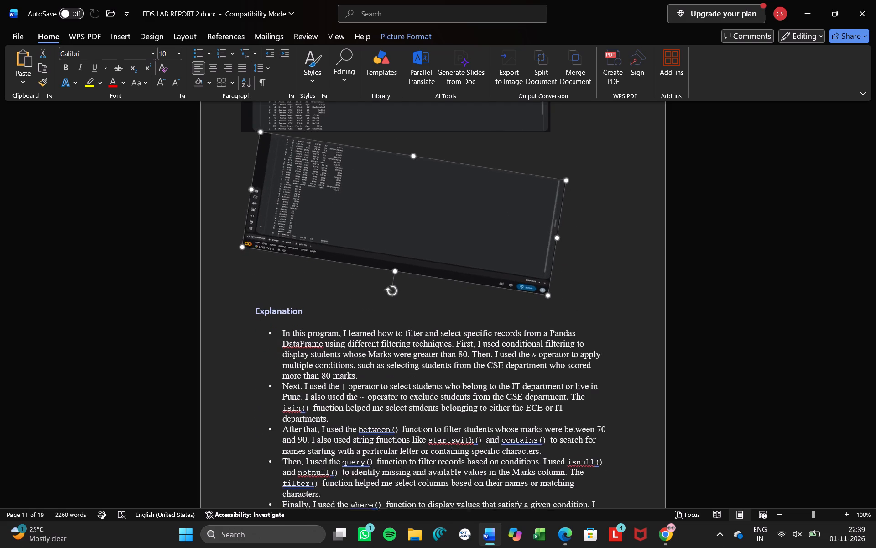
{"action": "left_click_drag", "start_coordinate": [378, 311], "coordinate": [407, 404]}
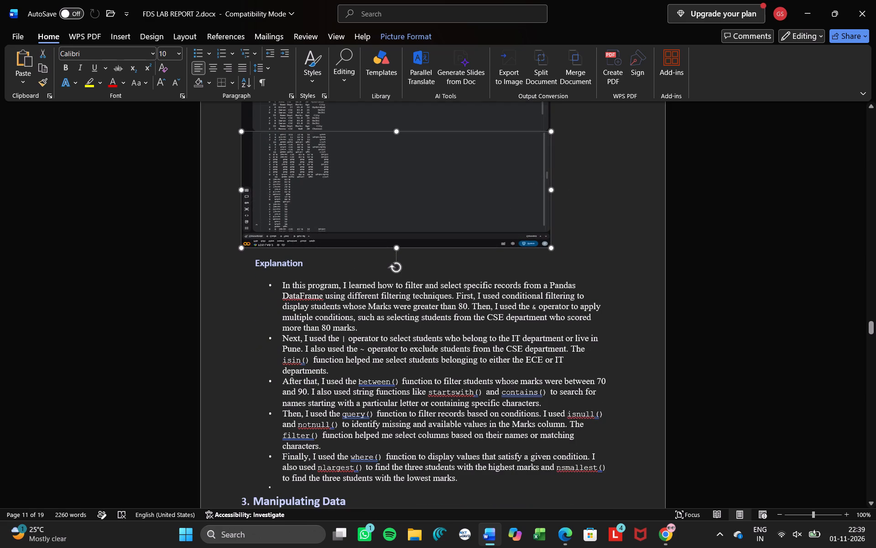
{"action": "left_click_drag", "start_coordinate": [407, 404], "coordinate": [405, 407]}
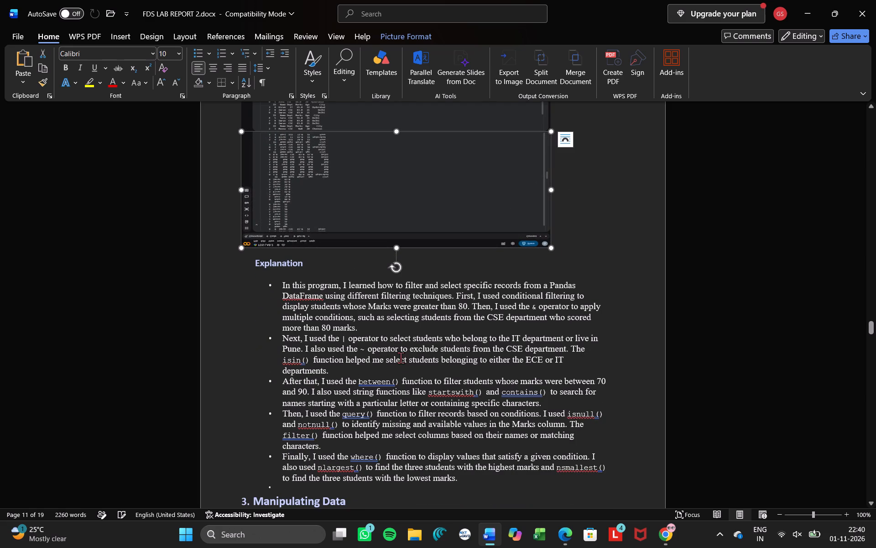
Delete the upside-down lower Part 2 screenshot and paste a fresh copy of the capture just above Explanation.
{"action": "left_click", "coordinate": [375, 228]}
{"action": "key", "text": "BackSpace"}
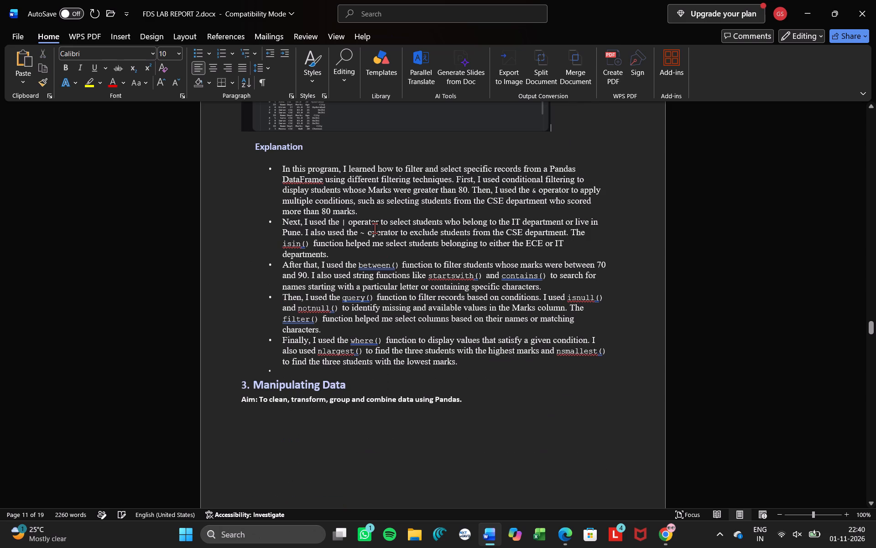
{"action": "key", "text": "ctrl+v"}
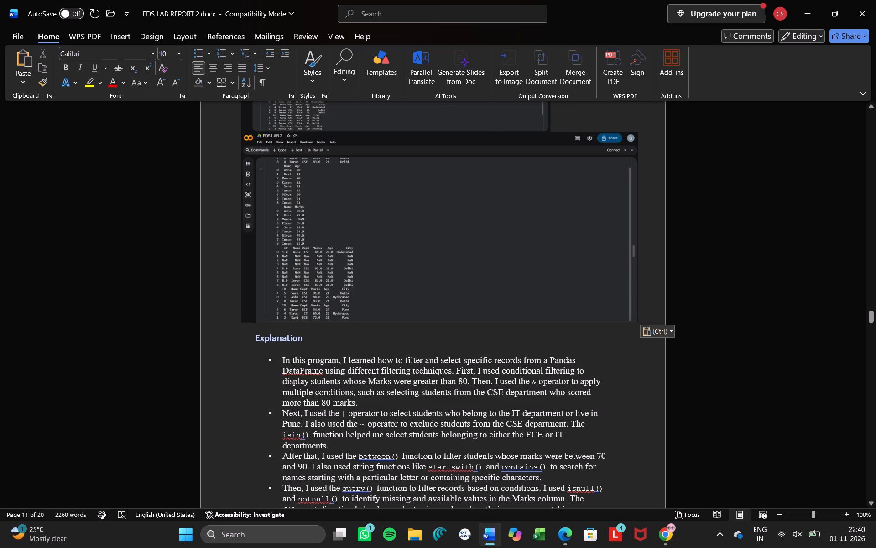
Shrink the newly pasted lower Part 2 screenshot proportionally to about 60% of its pasted width.
{"action": "left_click", "coordinate": [375, 228]}
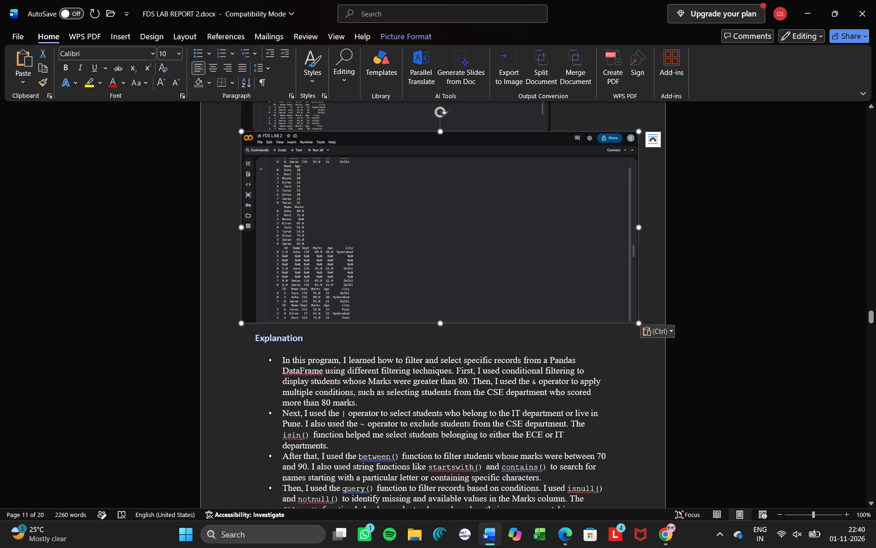
{"action": "left_click_drag", "start_coordinate": [636, 321], "coordinate": [574, 219]}
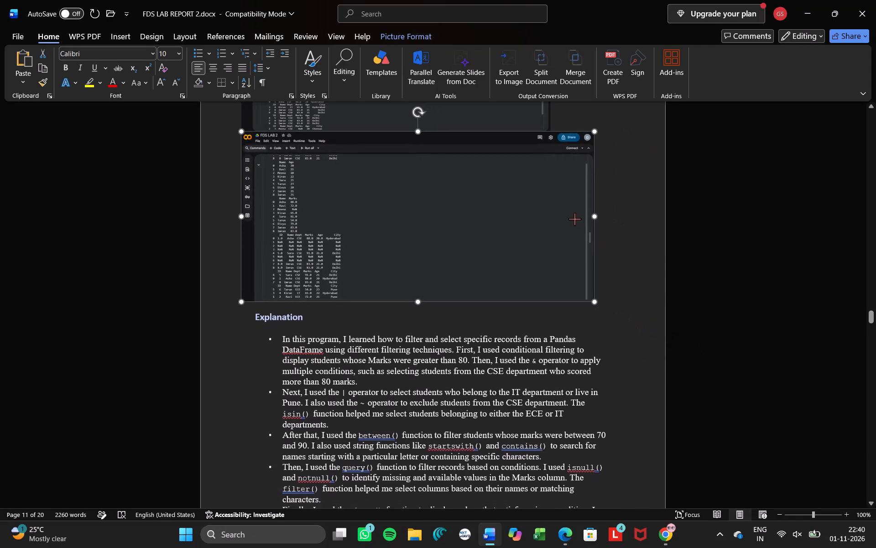
{"action": "left_click_drag", "start_coordinate": [574, 219], "coordinate": [491, 186]}
{"action": "scroll", "coordinate": [491, 186], "scroll_direction": "right", "scroll_amount": 1}
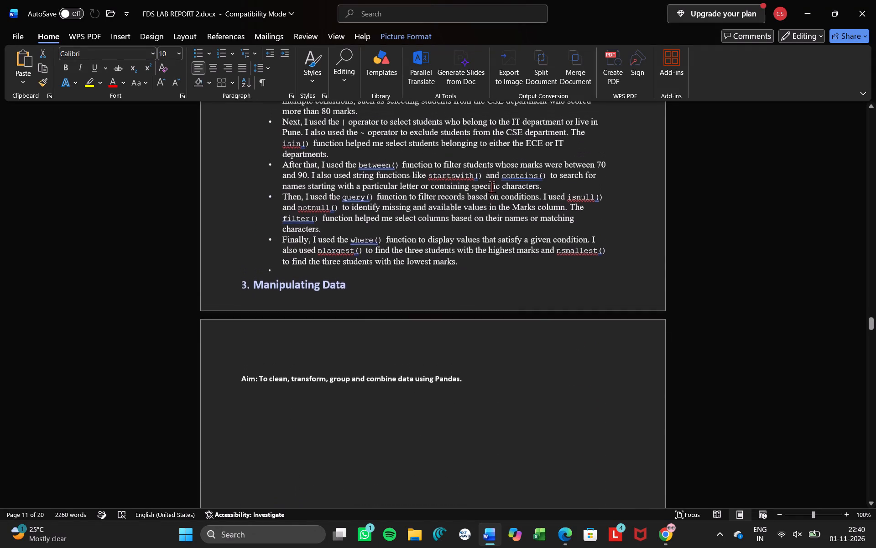
{"action": "scroll", "coordinate": [491, 186], "scroll_direction": "right", "scroll_amount": 1}
{"action": "left_click_drag", "start_coordinate": [491, 173], "coordinate": [465, 164]}
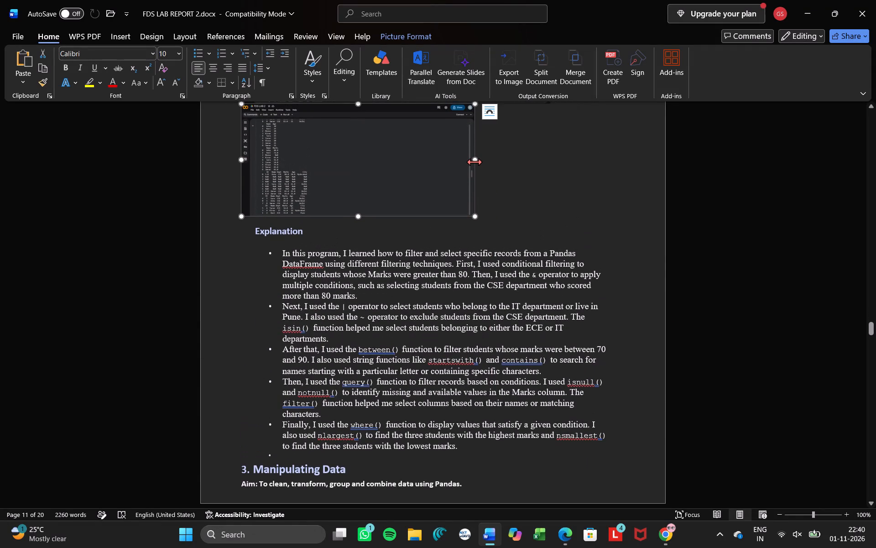
Widen the lower Part 2 screenshot without changing its height so its right edge matches the image above.
{"action": "left_click_drag", "start_coordinate": [474, 162], "coordinate": [595, 170]}
{"action": "scroll", "coordinate": [595, 170], "scroll_direction": "up", "scroll_amount": 1}
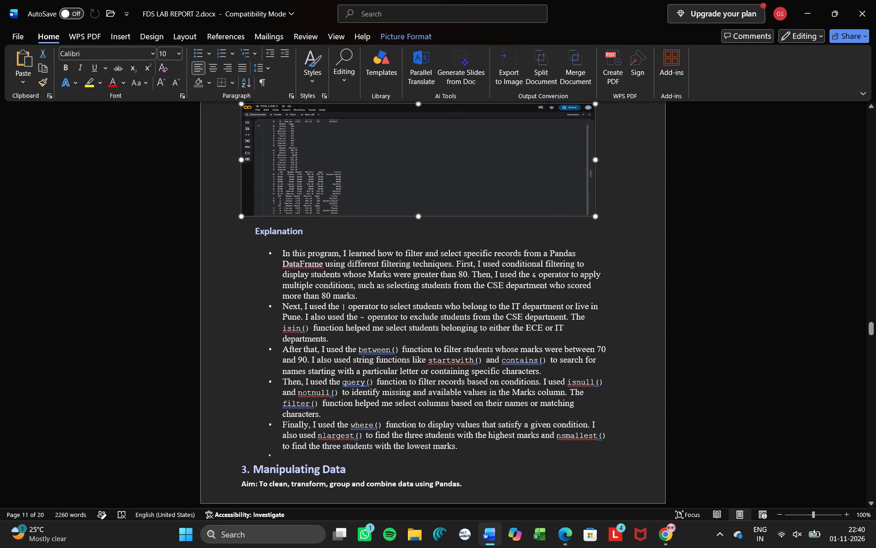
{"action": "scroll", "coordinate": [595, 170], "scroll_direction": "up", "scroll_amount": 3}
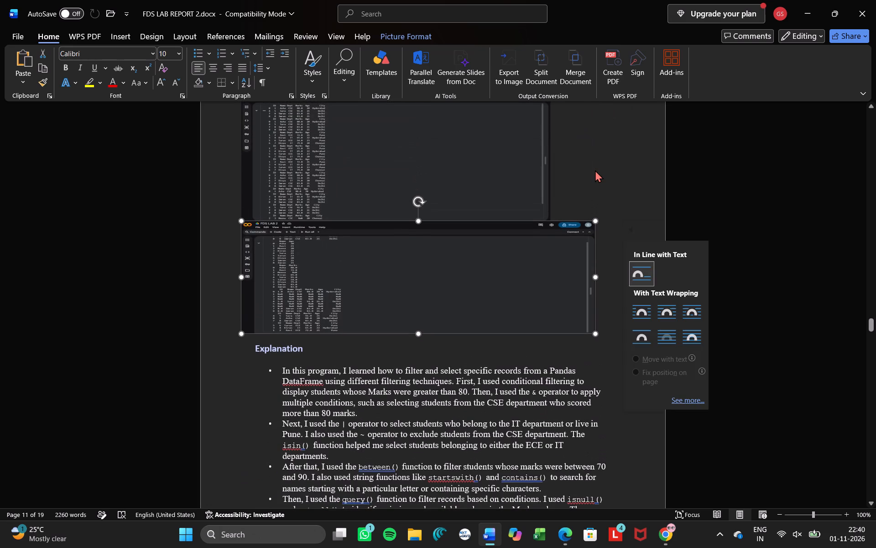
{"action": "left_click_drag", "start_coordinate": [596, 279], "coordinate": [552, 278]}
For Part 1: Cleaning data, switch to the FDS LAB 2 Colab notebook and capture its full-width view from the header through the cleaning cell's output.
{"action": "scroll", "coordinate": [552, 278], "scroll_direction": "down", "scroll_amount": 6}
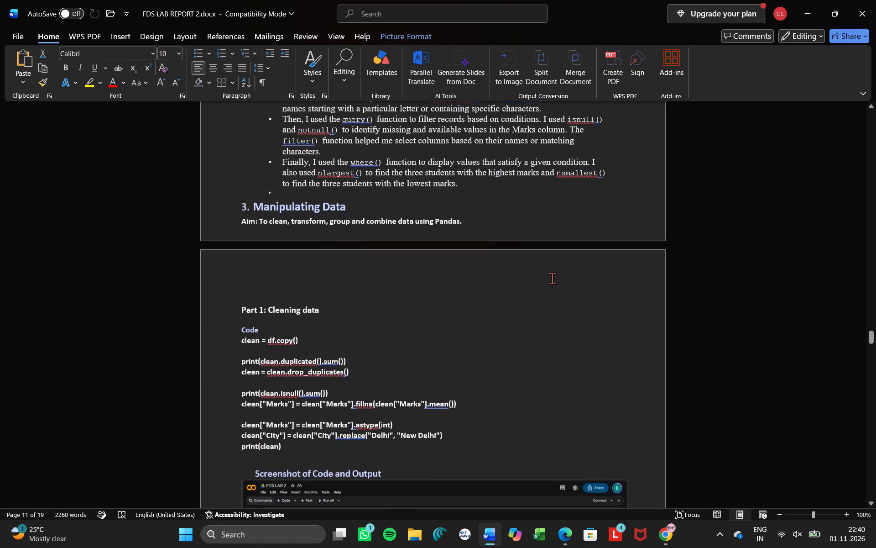
{"action": "scroll", "coordinate": [552, 278], "scroll_direction": "down", "scroll_amount": 2}
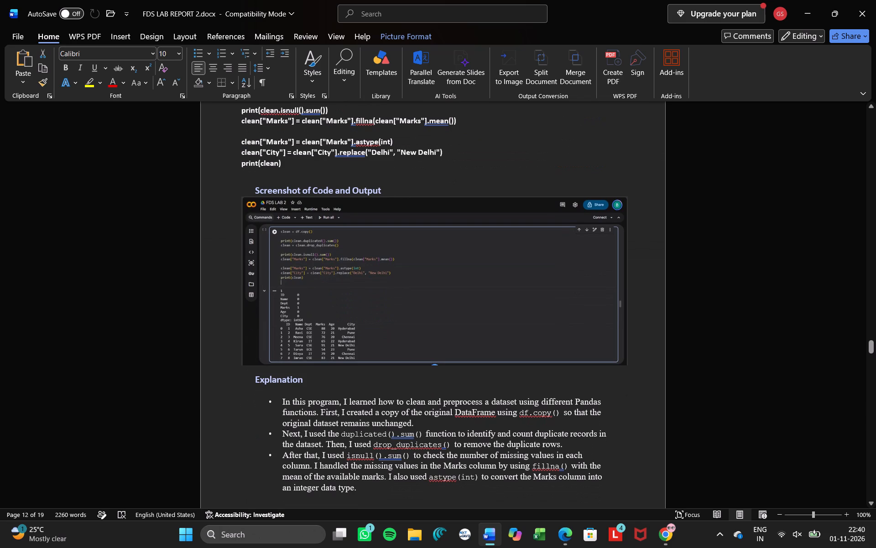
{"action": "scroll", "coordinate": [552, 278], "scroll_direction": "down", "scroll_amount": 3}
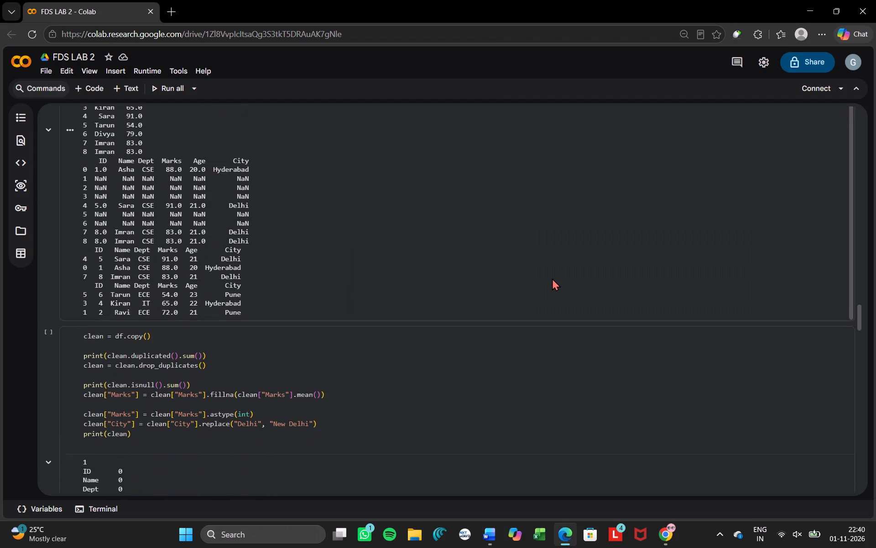
{"action": "scroll", "coordinate": [552, 278], "scroll_direction": "down", "scroll_amount": 4}
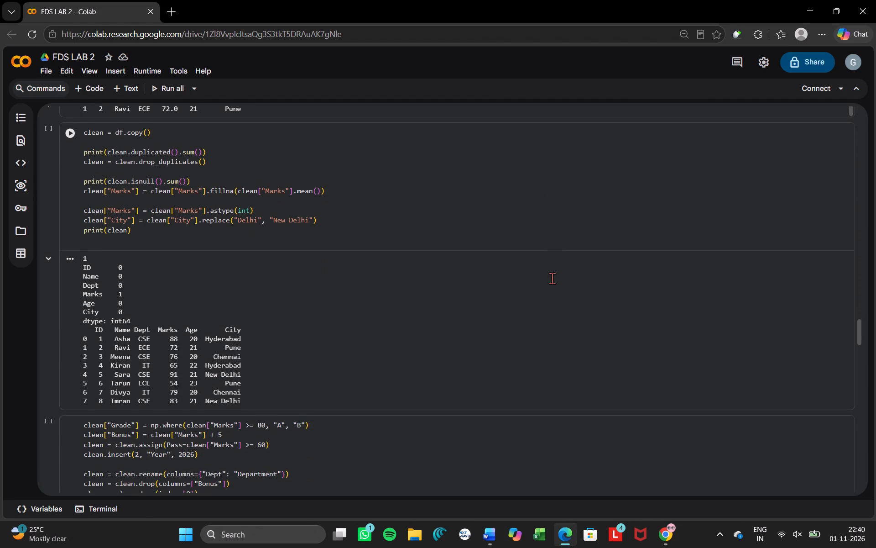
{"action": "scroll", "coordinate": [552, 278], "scroll_direction": "down", "scroll_amount": 3}
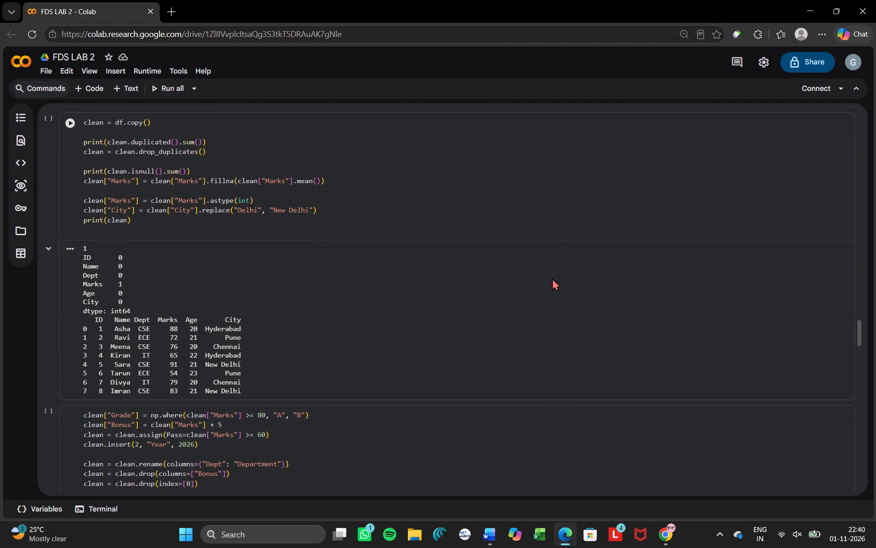
{"action": "scroll", "coordinate": [552, 278], "scroll_direction": "down", "scroll_amount": 1}
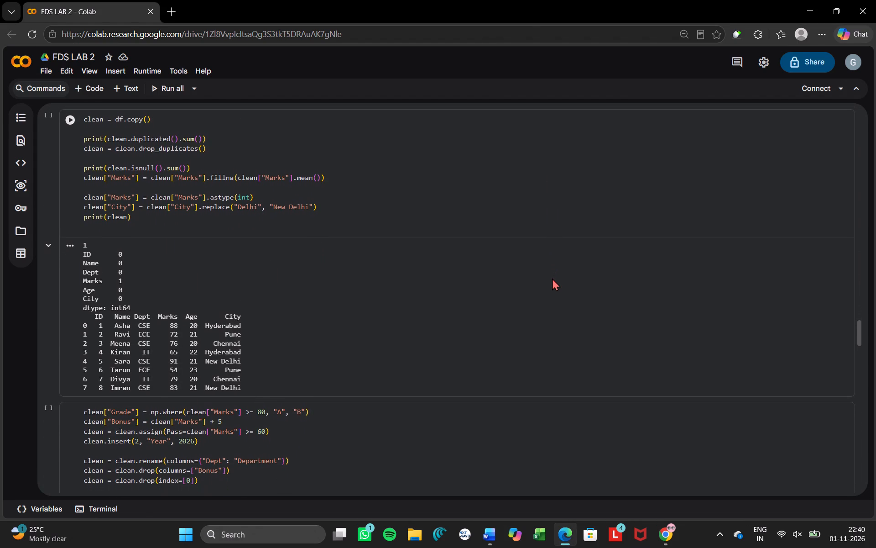
{"action": "key", "text": "shift+super+s"}
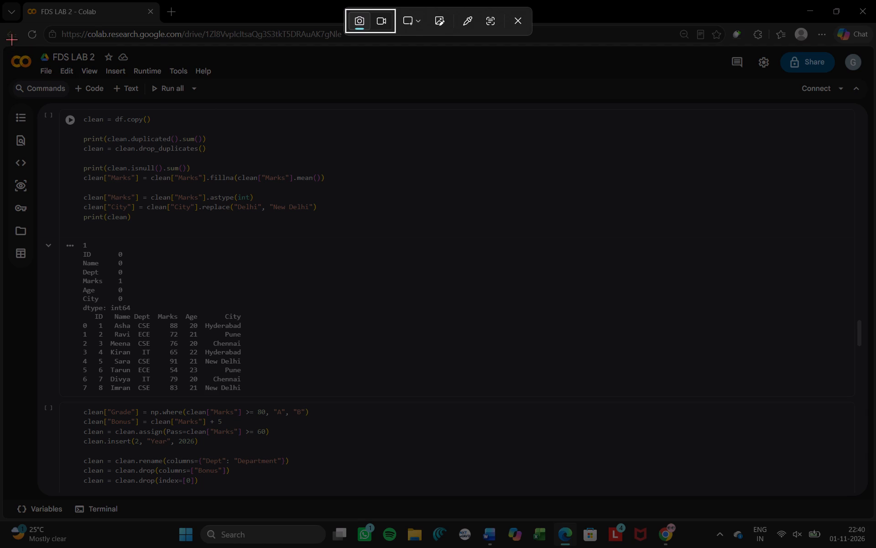
{"action": "left_click_drag", "start_coordinate": [4, 47], "coordinate": [589, 353]}
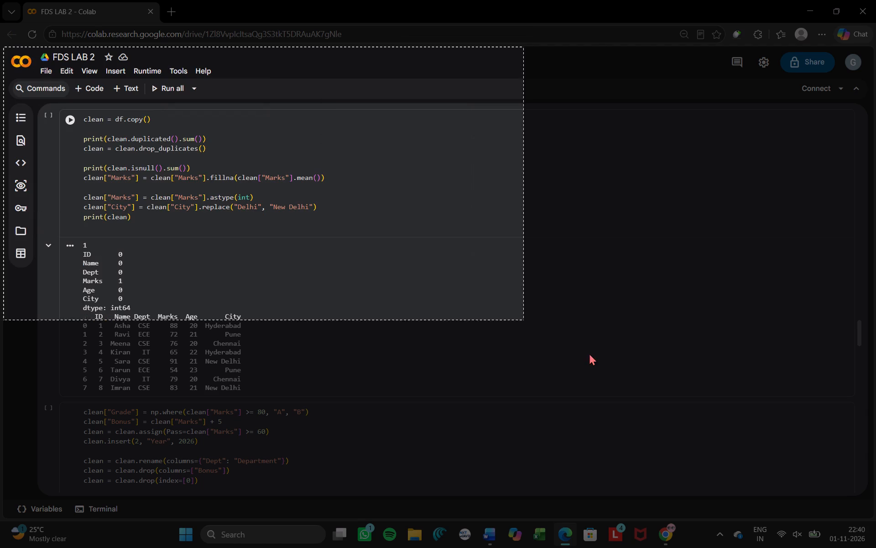
{"action": "left_click_drag", "start_coordinate": [589, 353], "coordinate": [783, 404]}
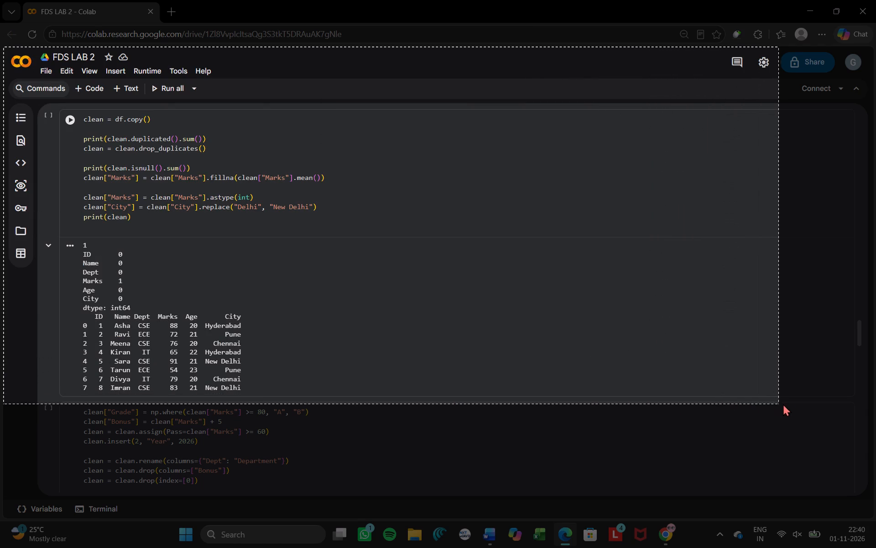
{"action": "left_click_drag", "start_coordinate": [783, 404], "coordinate": [867, 398]}
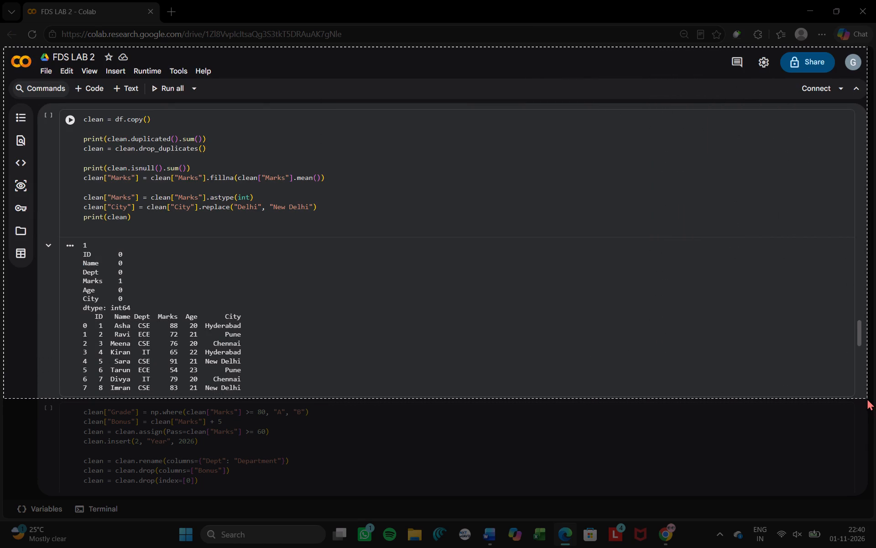
{"action": "left_click_drag", "start_coordinate": [867, 398], "coordinate": [875, 397]}
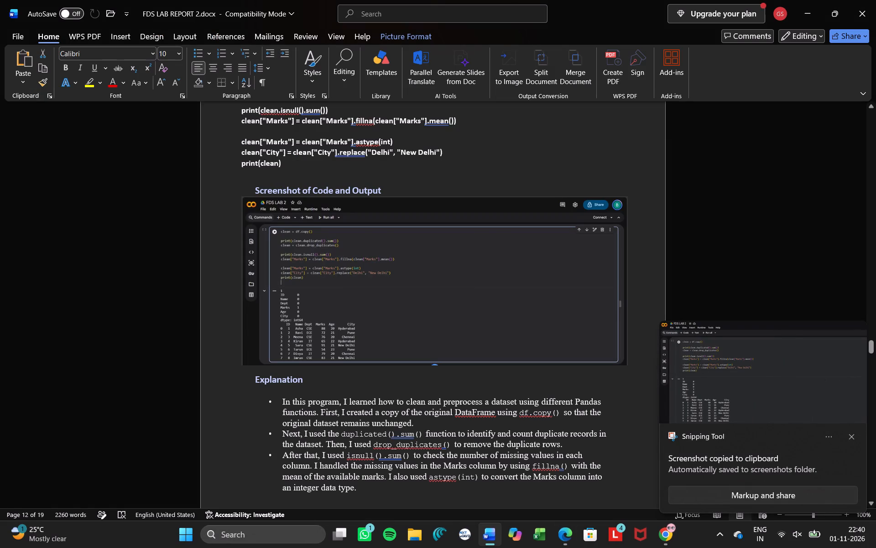
Replace the old screenshot under the Part 1 cleaning code in the Word report with the fresh Colab capture.
{"action": "left_click", "coordinate": [453, 293]}
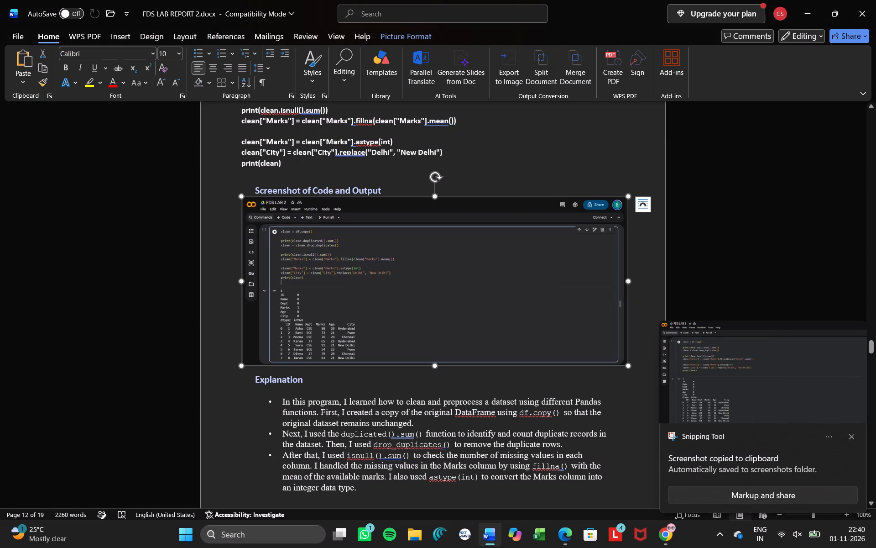
{"action": "key", "text": "BackSpace"}
{"action": "key", "text": "ctrl+v"}
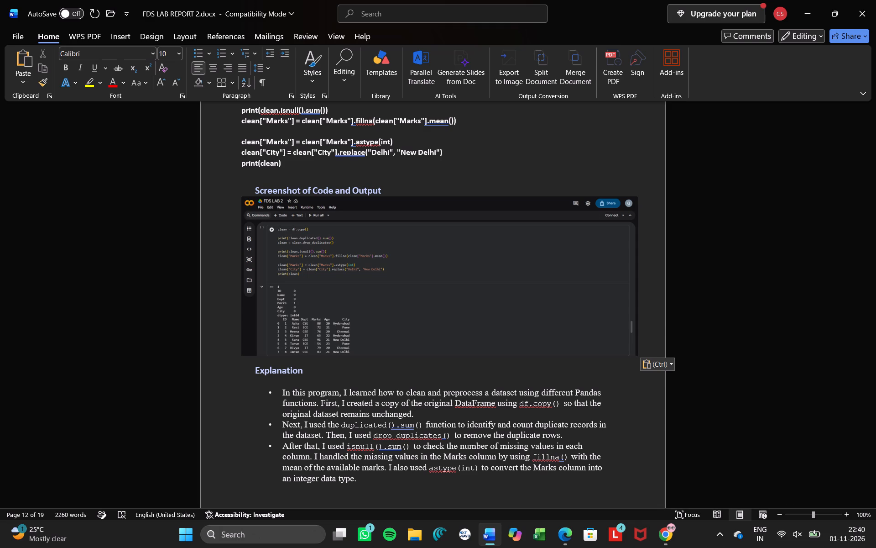
For the section ending in set_index("ID"), switch to the Colab notebook and capture its full-width view from the header through that cell's sorted-table output.
{"action": "scroll", "coordinate": [453, 293], "scroll_direction": "down", "scroll_amount": 5}
{"action": "scroll", "coordinate": [453, 293], "scroll_direction": "up", "scroll_amount": 1}
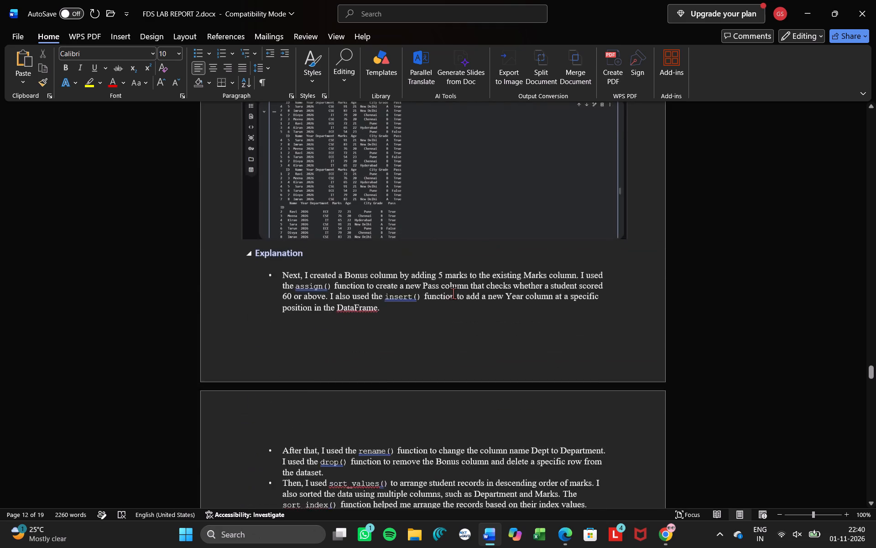
{"action": "scroll", "coordinate": [453, 293], "scroll_direction": "up", "scroll_amount": 1}
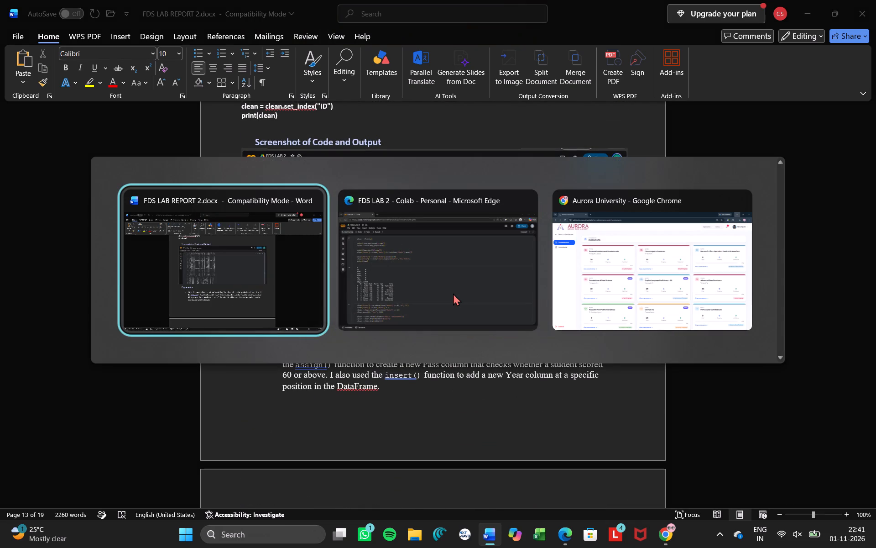
{"action": "scroll", "coordinate": [453, 293], "scroll_direction": "down", "scroll_amount": 4}
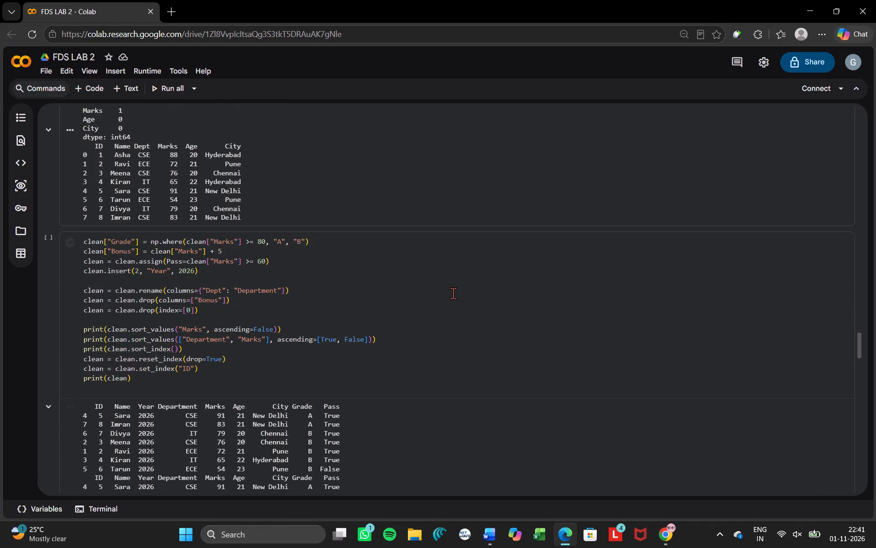
{"action": "scroll", "coordinate": [453, 293], "scroll_direction": "down", "scroll_amount": 5}
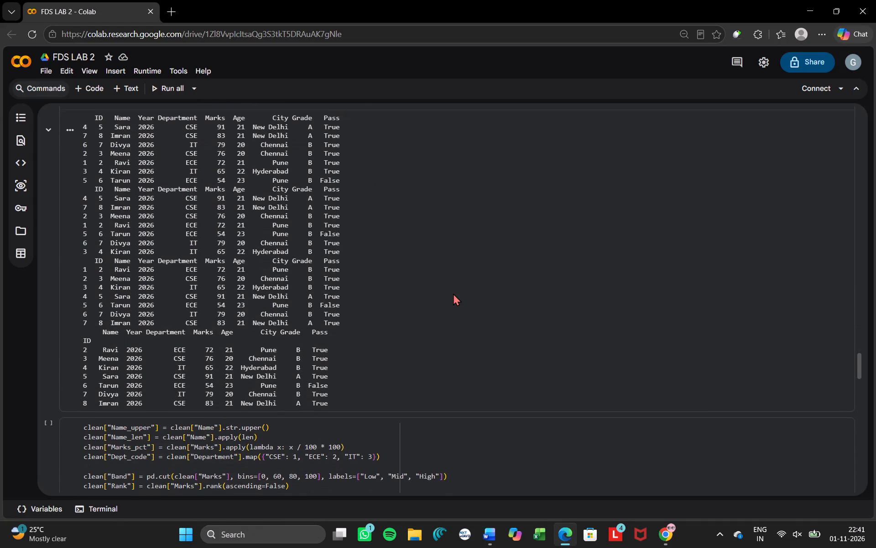
{"action": "scroll", "coordinate": [453, 293], "scroll_direction": "down", "scroll_amount": 1}
{"action": "key", "text": "shift+super+s"}
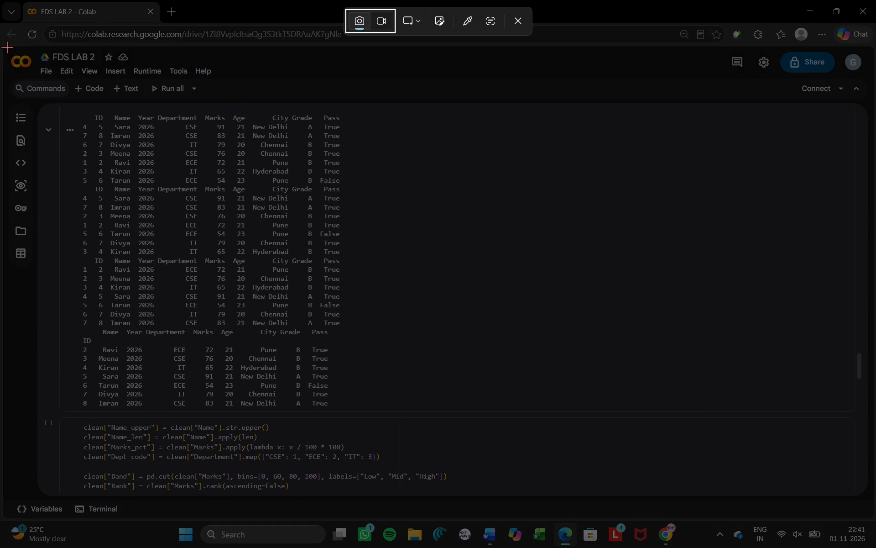
{"action": "left_click_drag", "start_coordinate": [7, 47], "coordinate": [750, 404]}
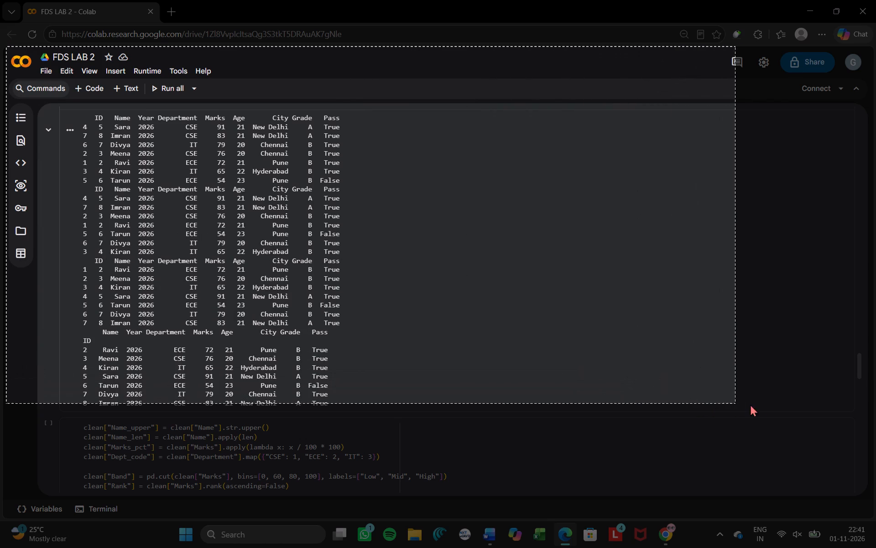
{"action": "left_click_drag", "start_coordinate": [750, 404], "coordinate": [875, 415]}
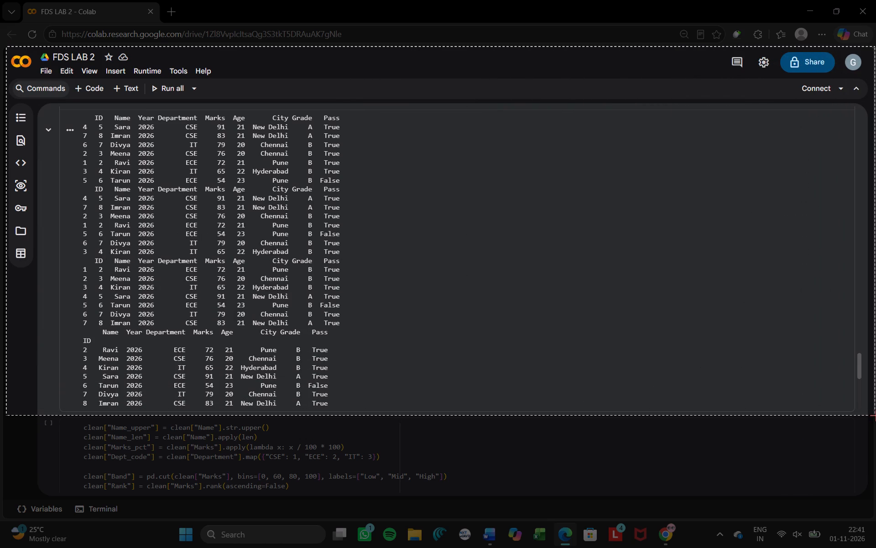
{"action": "left_click_drag", "start_coordinate": [875, 415], "coordinate": [875, 414]}
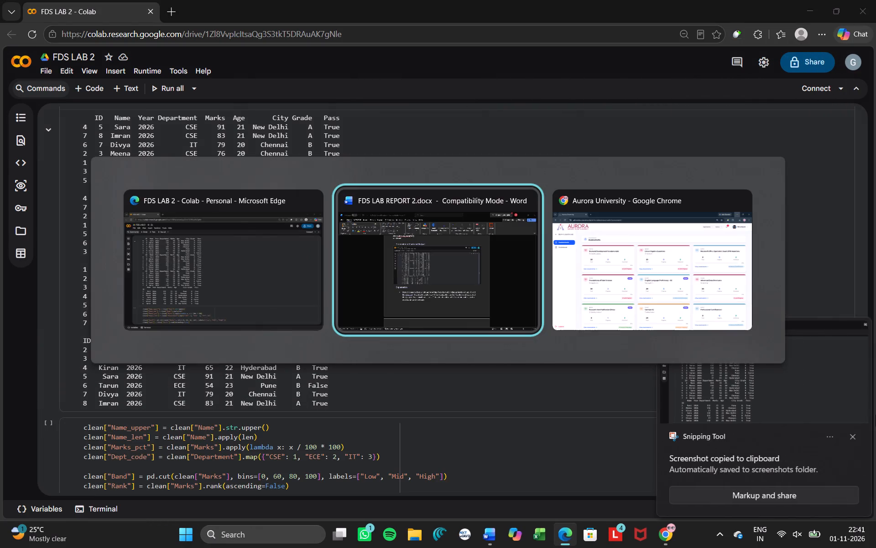
Back in the Word report, replace the old screenshot under the set_index("ID") code with the fresh sorted-table output capture.
{"action": "left_click", "coordinate": [349, 238]}
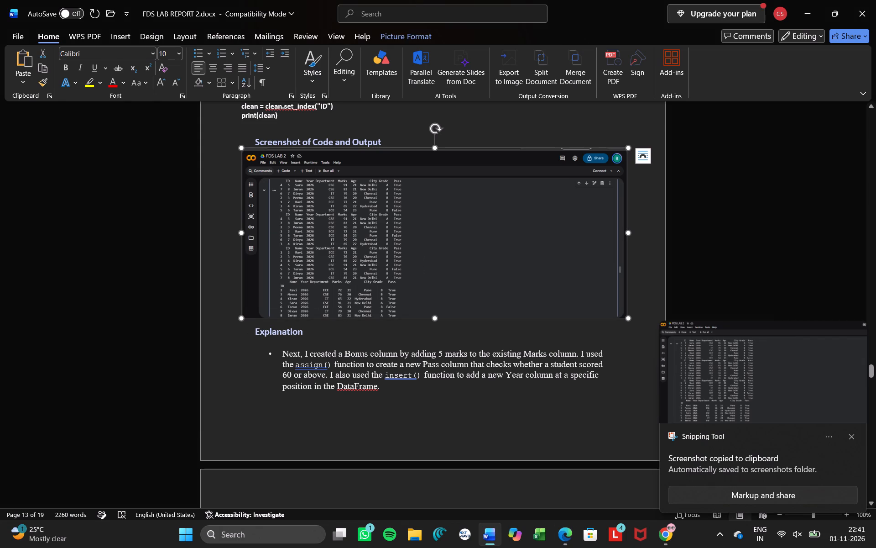
{"action": "key", "text": "BackSpace"}
{"action": "key", "text": "ctrl+v"}
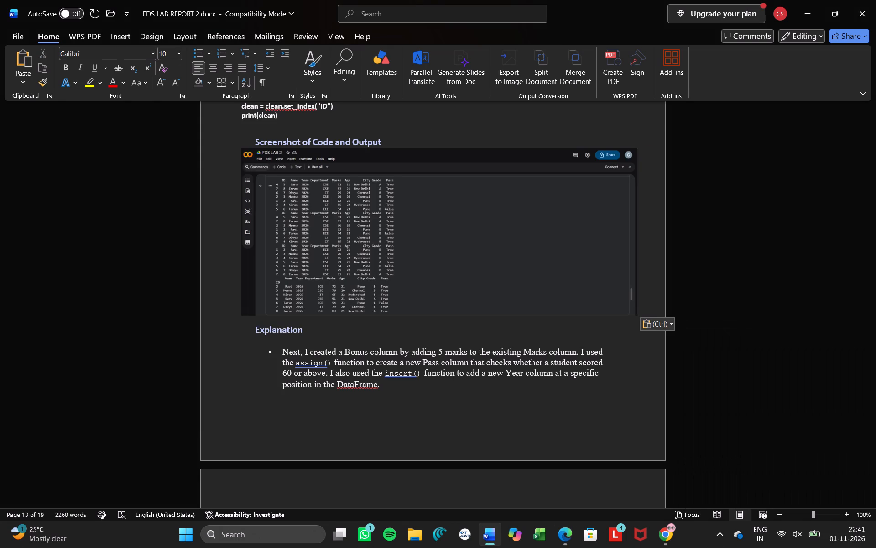
For Part 3: apply(), map() and string operations, switch to Colab and capture its full-width view from the header through that cell's output.
{"action": "scroll", "coordinate": [349, 238], "scroll_direction": "down", "scroll_amount": 4}
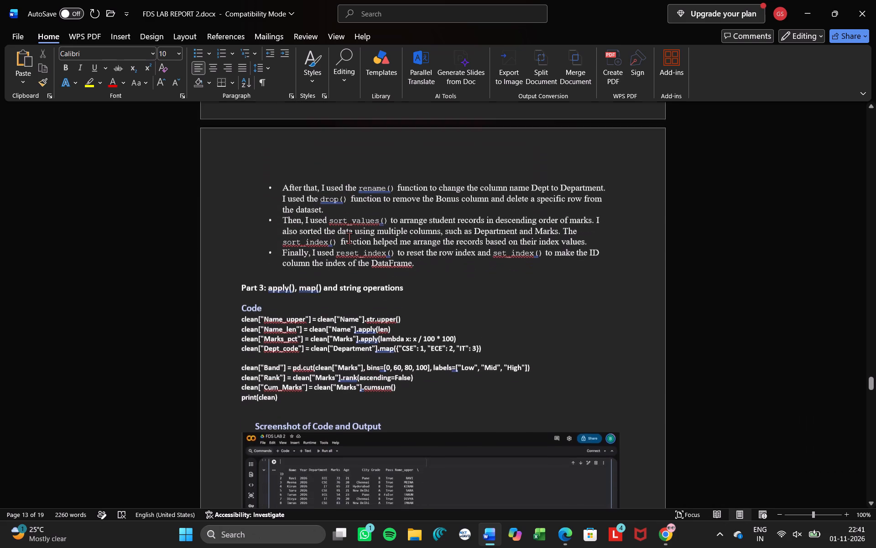
{"action": "scroll", "coordinate": [349, 238], "scroll_direction": "down", "scroll_amount": 2}
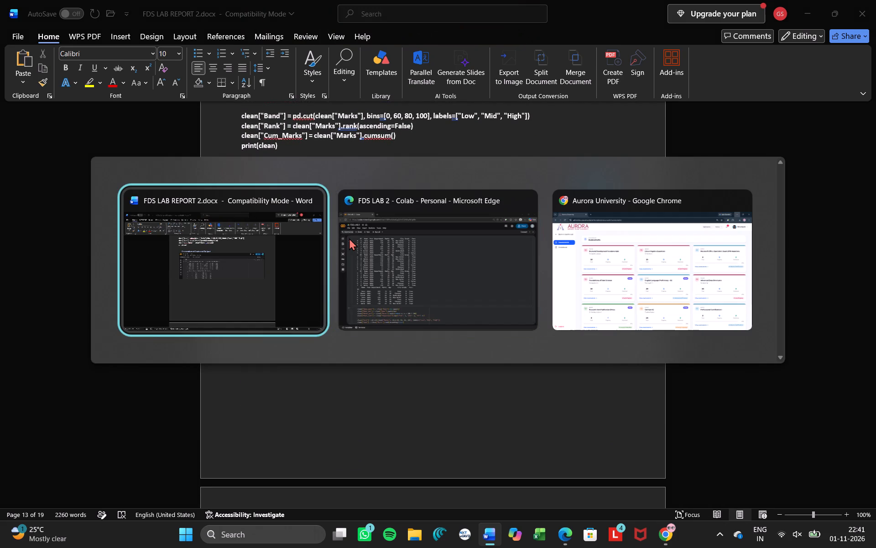
{"action": "scroll", "coordinate": [349, 238], "scroll_direction": "down", "scroll_amount": 5}
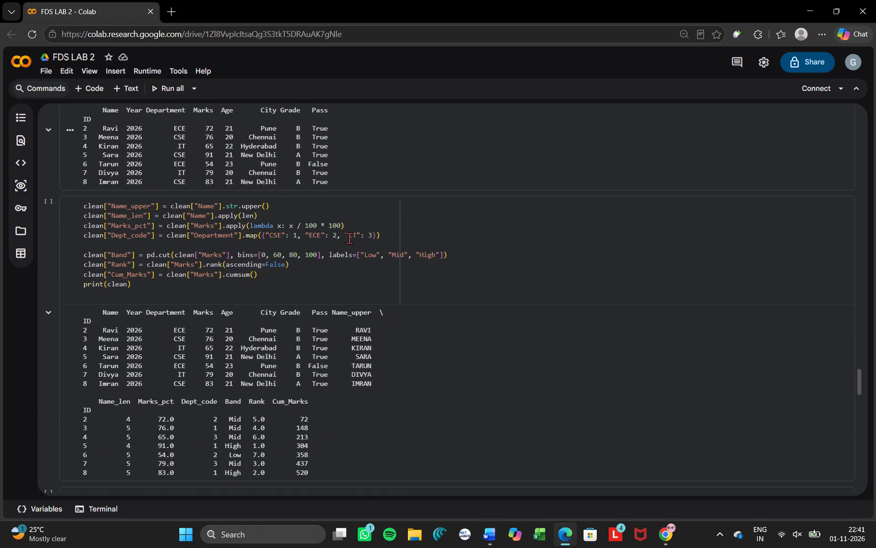
{"action": "scroll", "coordinate": [349, 238], "scroll_direction": "down", "scroll_amount": 2}
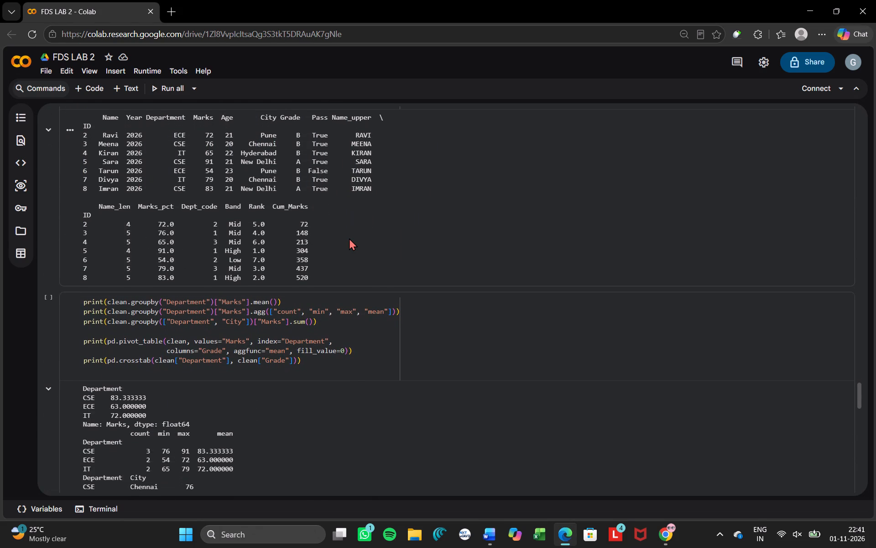
{"action": "key", "text": "shift+super+s"}
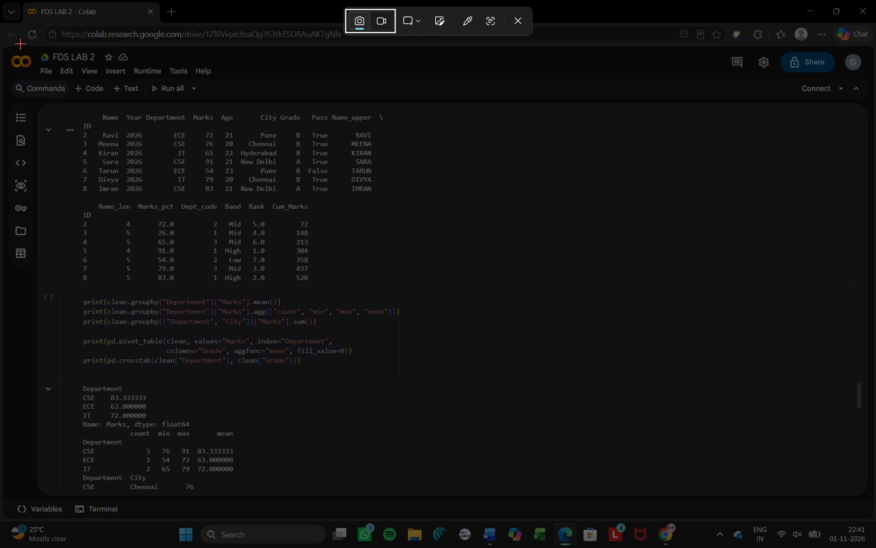
{"action": "left_click_drag", "start_coordinate": [6, 45], "coordinate": [730, 300]}
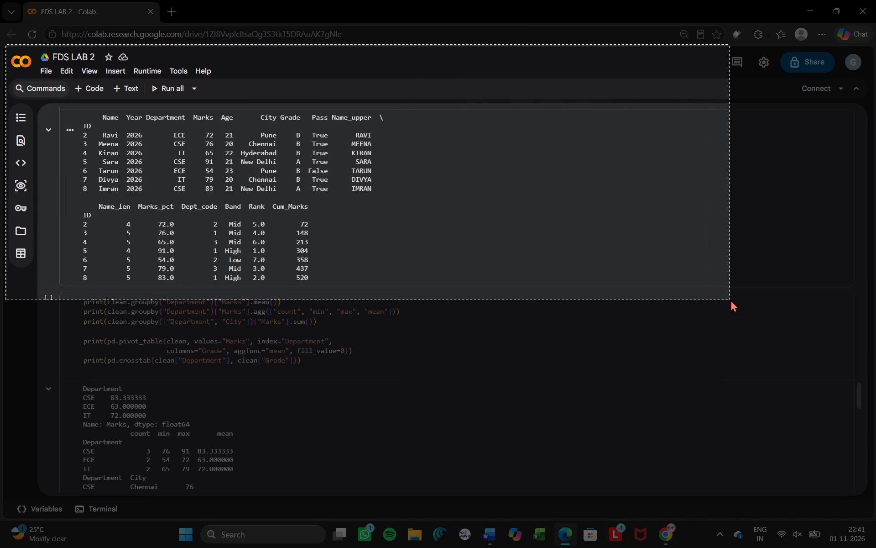
{"action": "left_click_drag", "start_coordinate": [730, 300], "coordinate": [875, 292]}
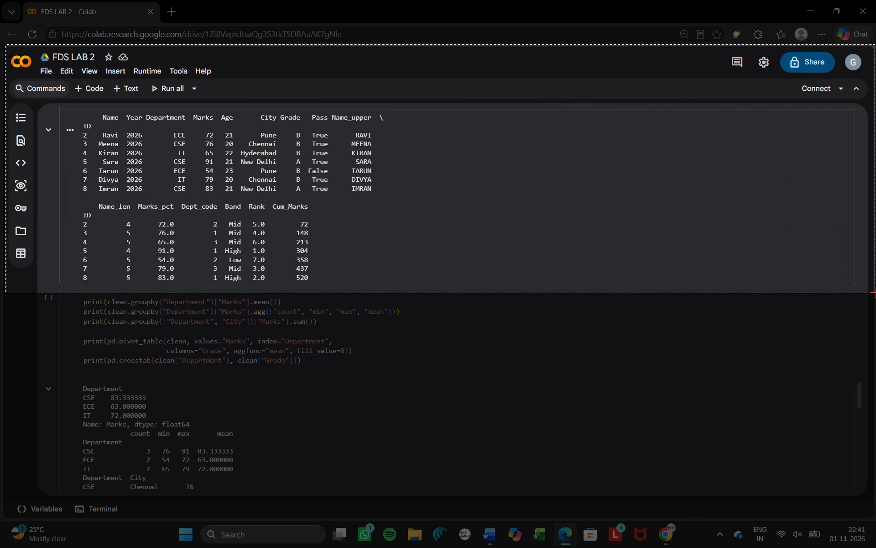
{"action": "left_click_drag", "start_coordinate": [875, 292], "coordinate": [875, 290]}
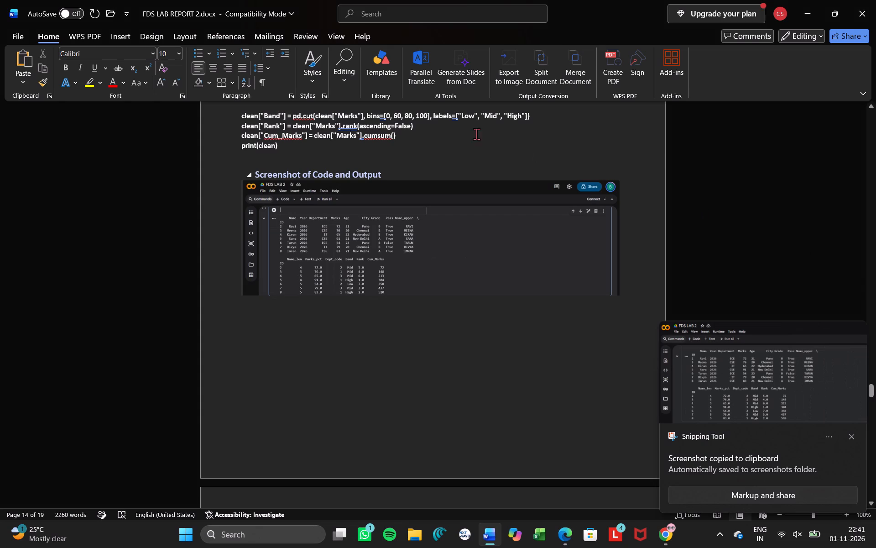
Back in the Word report, replace the old Part 3 screenshot under Screenshot of Code and Output with the fresh capture.
{"action": "left_click", "coordinate": [449, 225]}
{"action": "key", "text": "BackSpace"}
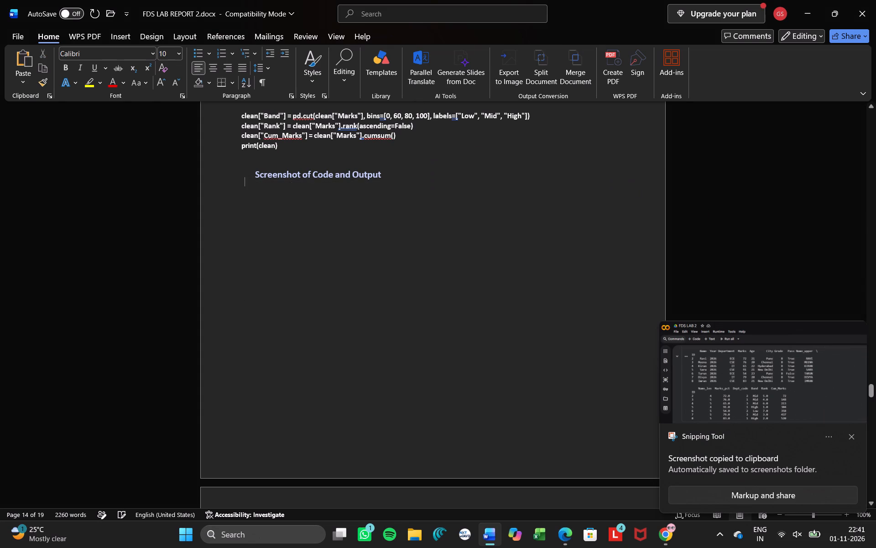
{"action": "key", "text": "ctrl+v"}
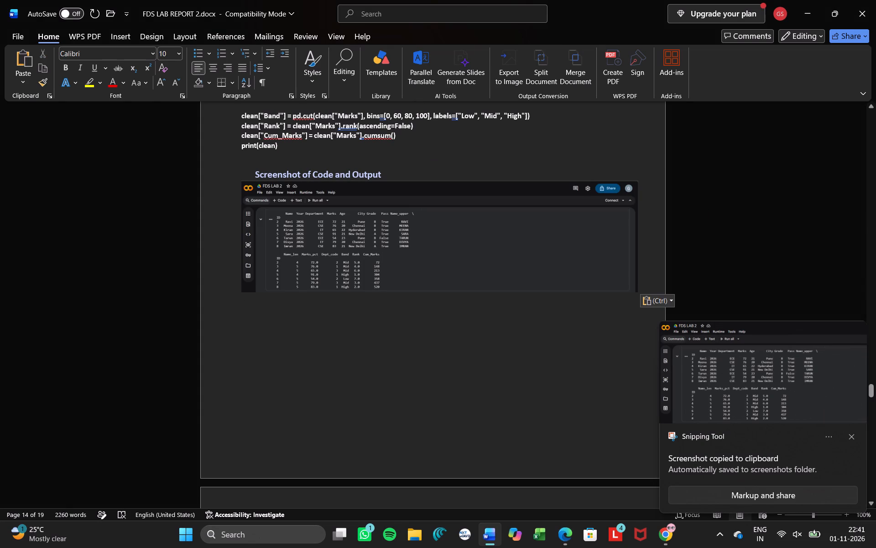
For Part 4: Grouping and aggregation, switch to Colab and capture its full-width view from the header through the groupby and crosstab output.
{"action": "scroll", "coordinate": [449, 225], "scroll_direction": "down", "scroll_amount": 3}
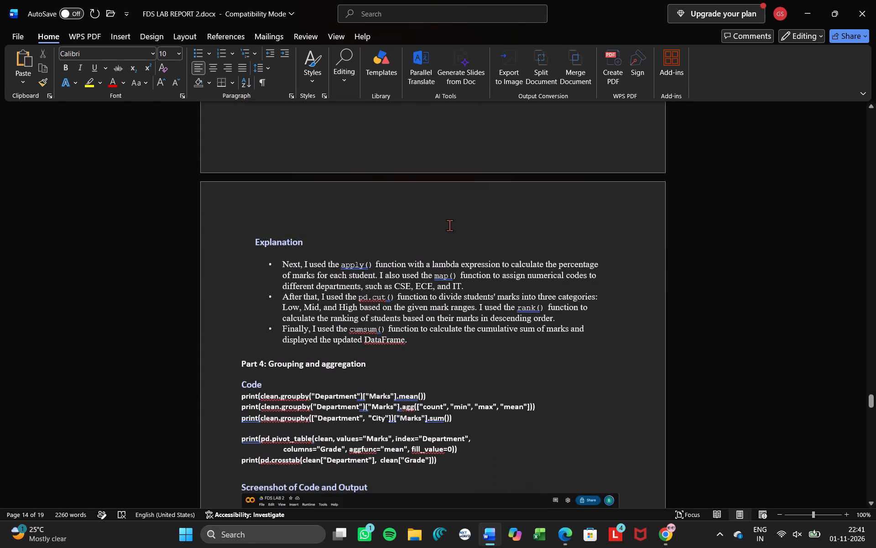
{"action": "scroll", "coordinate": [449, 225], "scroll_direction": "down", "scroll_amount": 4}
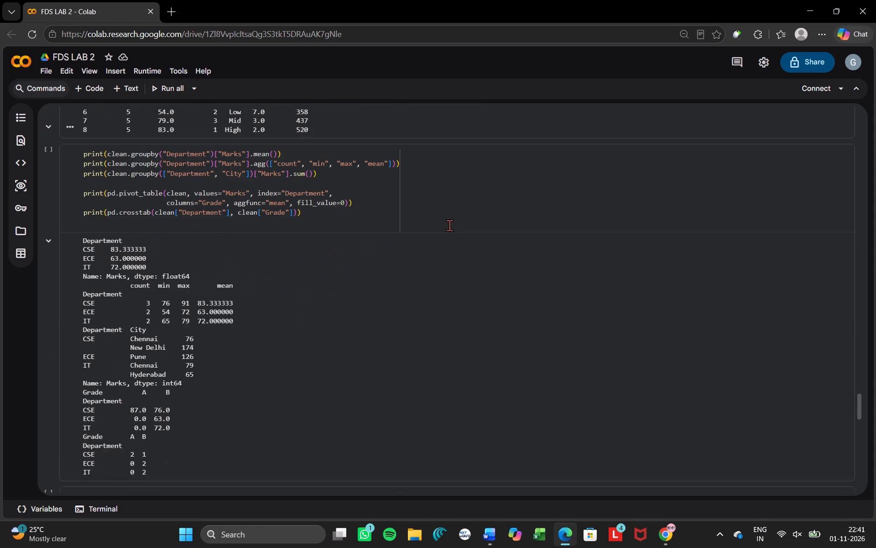
{"action": "scroll", "coordinate": [449, 225], "scroll_direction": "down", "scroll_amount": 1}
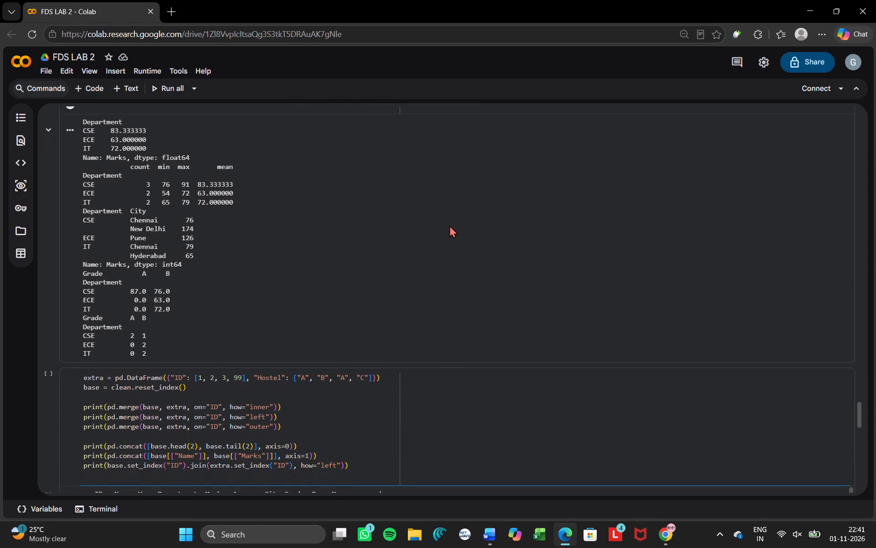
{"action": "scroll", "coordinate": [449, 225], "scroll_direction": "down", "scroll_amount": 2}
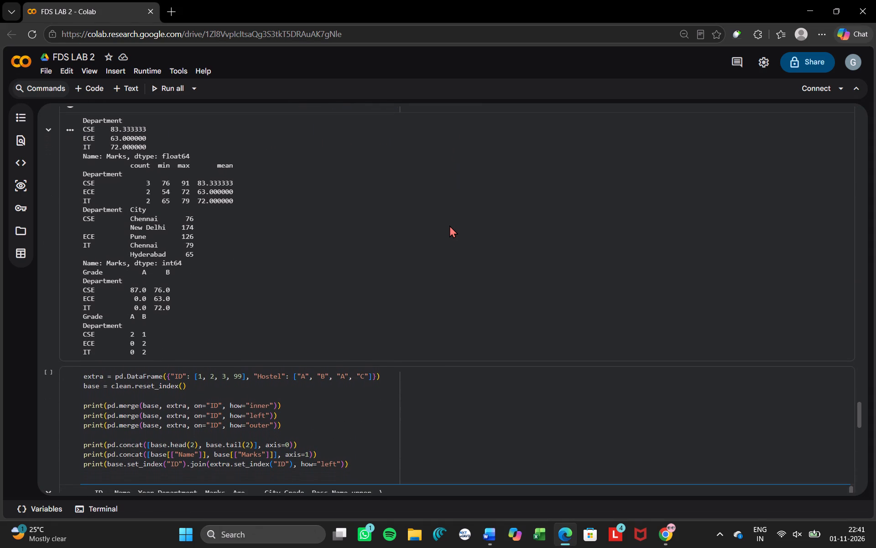
{"action": "key", "text": "shift+super+s"}
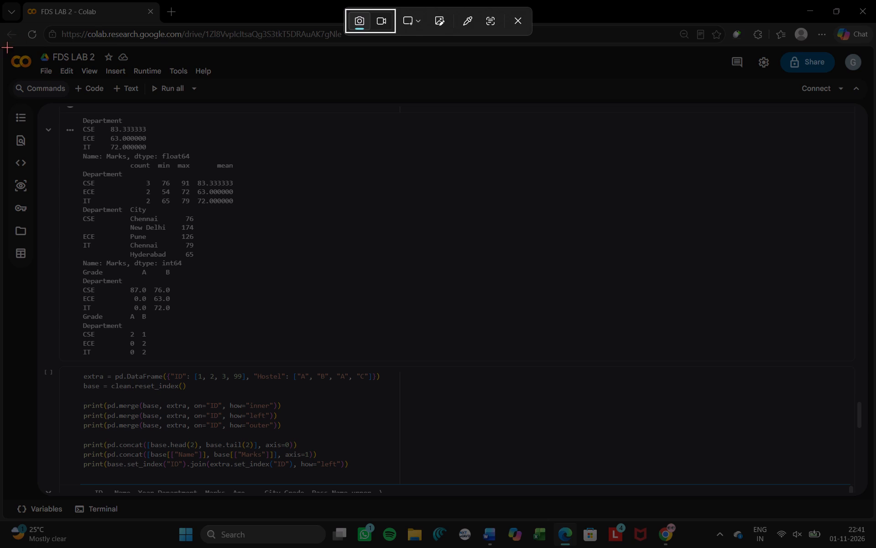
{"action": "left_click_drag", "start_coordinate": [7, 47], "coordinate": [871, 392]}
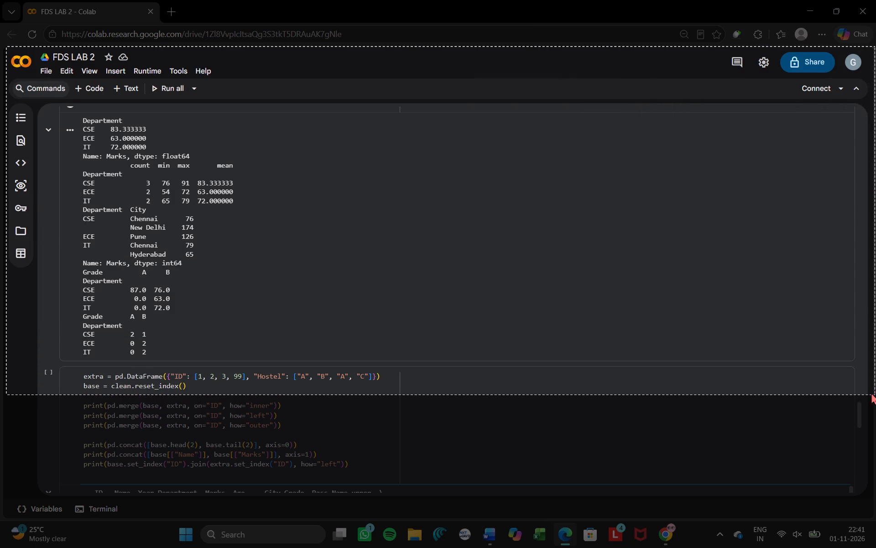
{"action": "left_click_drag", "start_coordinate": [871, 392], "coordinate": [875, 361]}
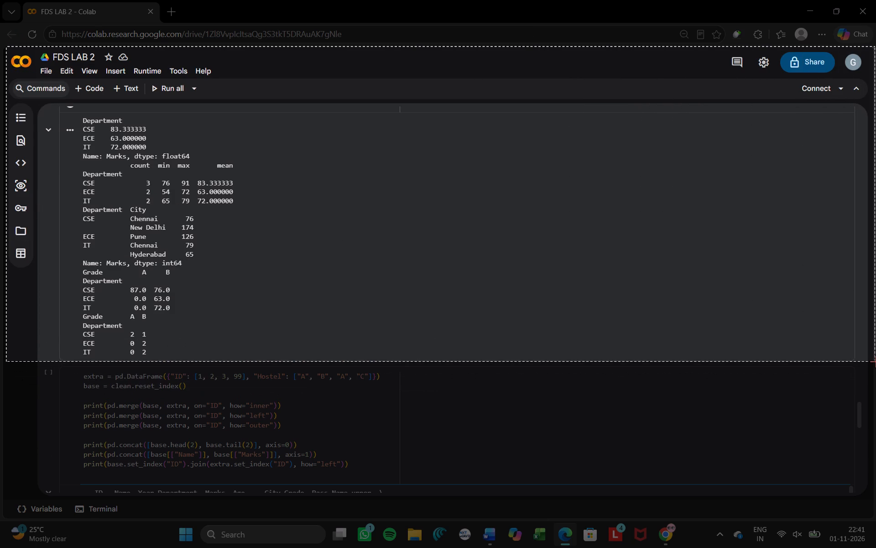
{"action": "left_click_drag", "start_coordinate": [875, 361], "coordinate": [875, 362]}
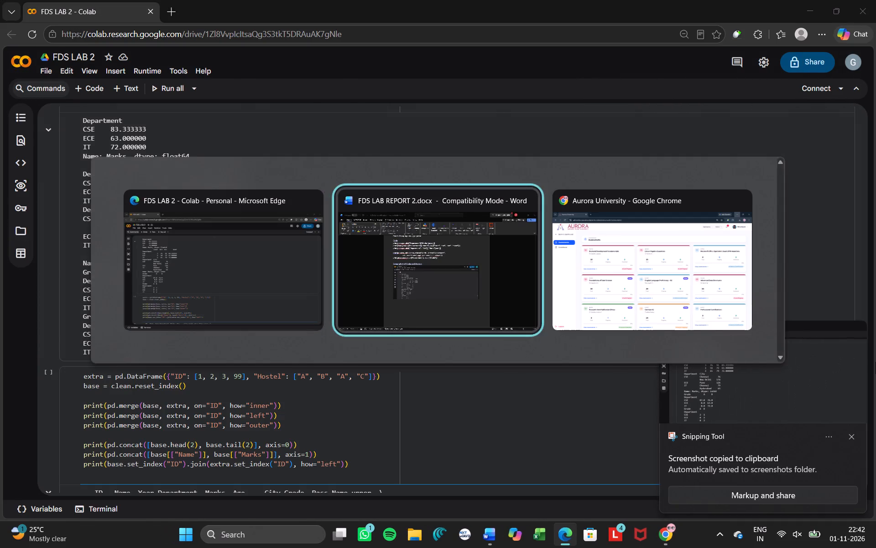
Back in the Word report, replace the old Part 4: Grouping and aggregation screenshot with the fresh capture.
{"action": "left_click", "coordinate": [501, 275]}
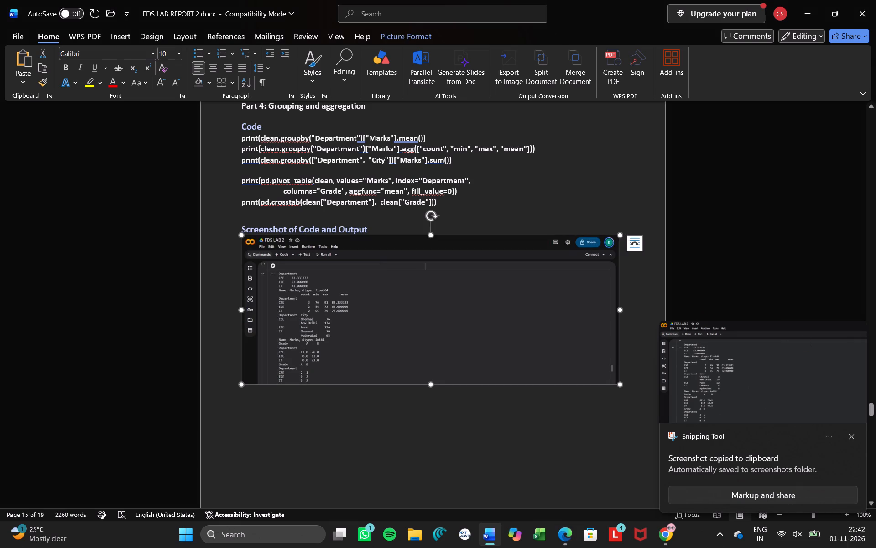
{"action": "key", "text": "BackSpace"}
{"action": "key", "text": "ctrl+v"}
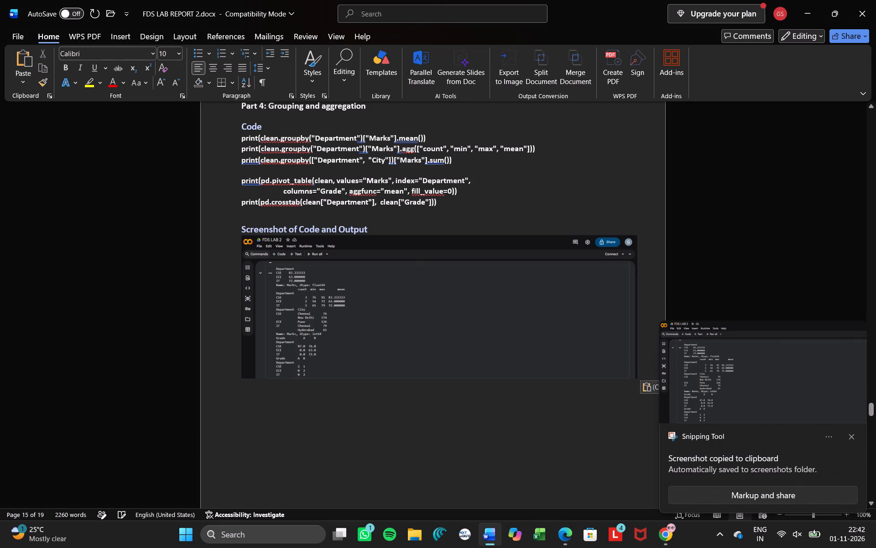
For Part 5: Combining DataFrames, switch to Colab and capture its full-width view from the header through the first portion of the merge output.
{"action": "scroll", "coordinate": [501, 275], "scroll_direction": "down", "scroll_amount": 6}
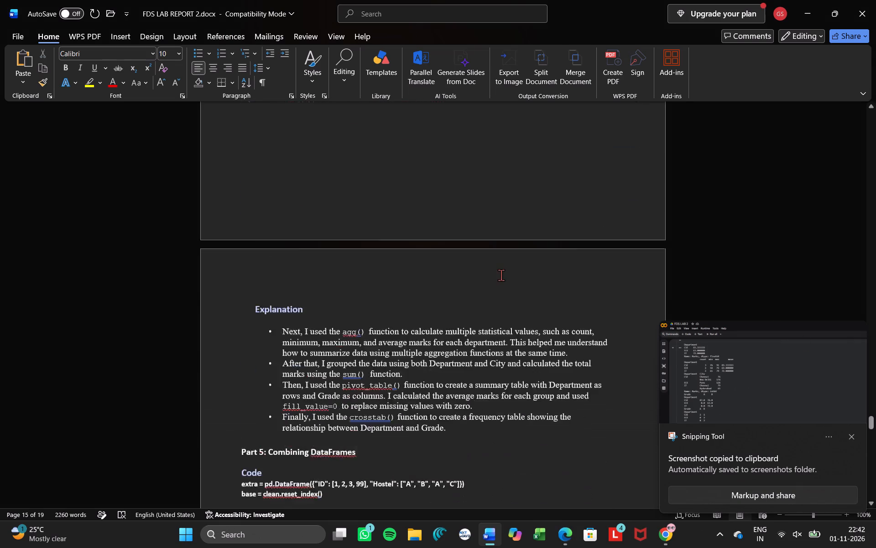
{"action": "scroll", "coordinate": [501, 275], "scroll_direction": "down", "scroll_amount": 3}
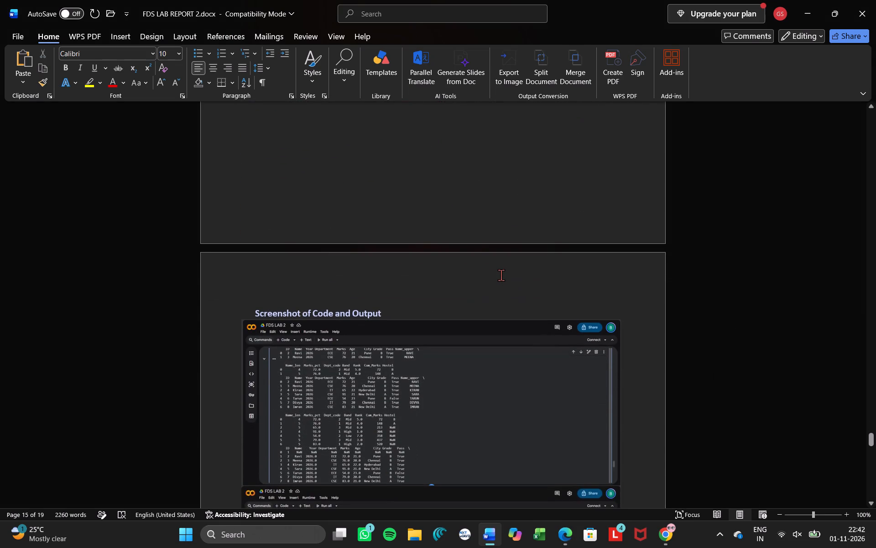
{"action": "scroll", "coordinate": [501, 275], "scroll_direction": "down", "scroll_amount": 2}
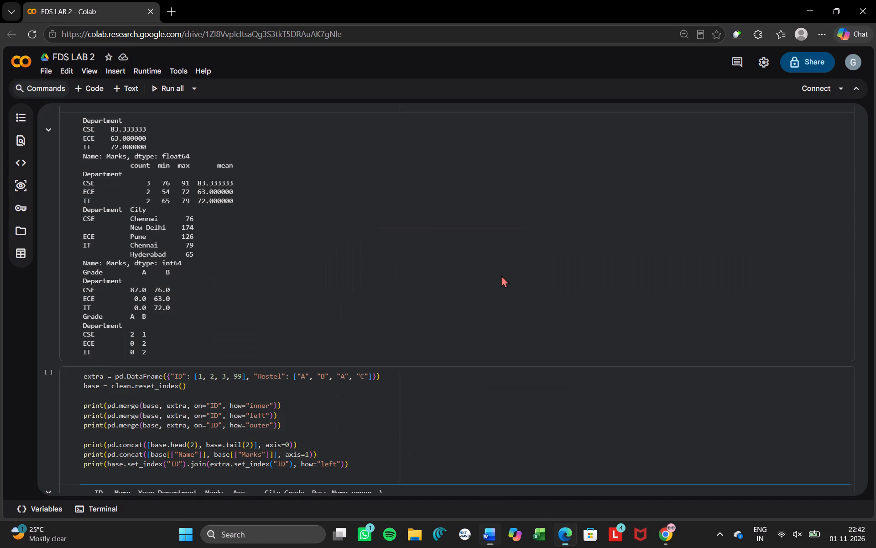
{"action": "scroll", "coordinate": [501, 275], "scroll_direction": "down", "scroll_amount": 7}
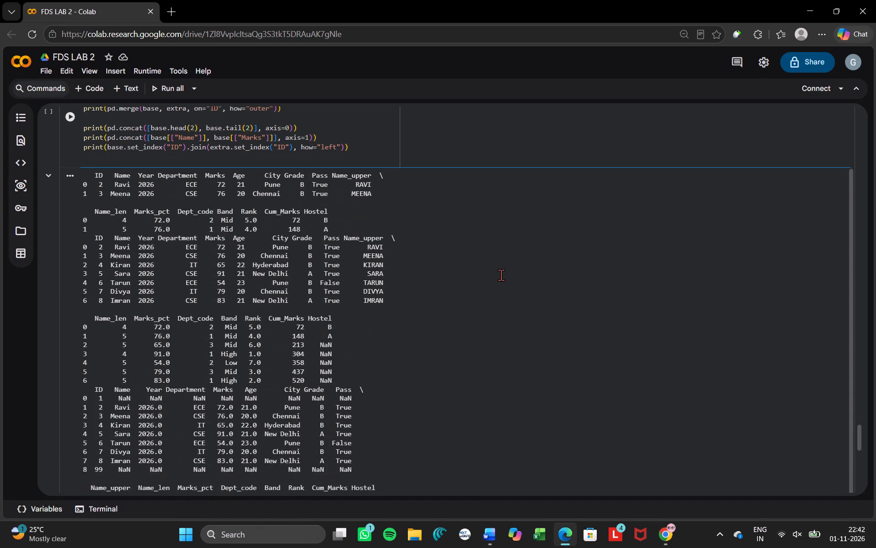
{"action": "scroll", "coordinate": [501, 275], "scroll_direction": "down", "scroll_amount": 2}
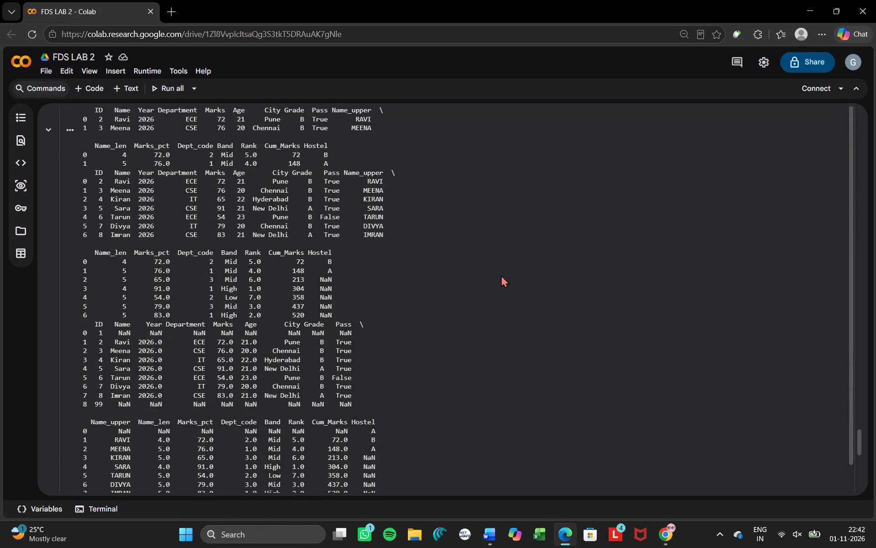
{"action": "key", "text": "shift+super+s"}
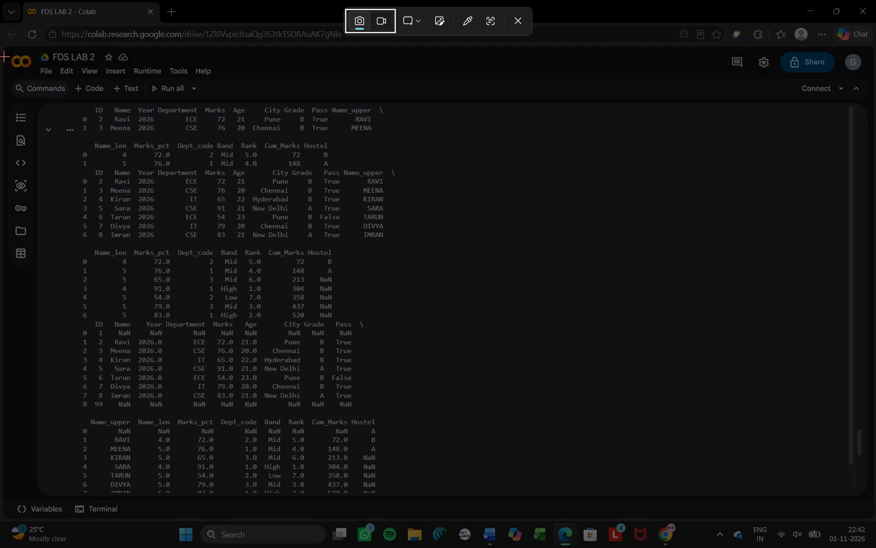
{"action": "left_click_drag", "start_coordinate": [6, 45], "coordinate": [623, 353]}
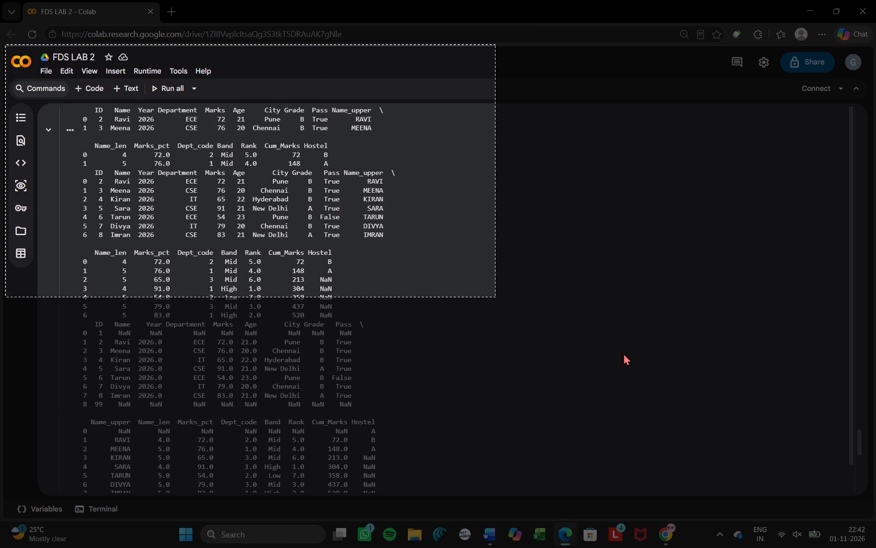
{"action": "left_click_drag", "start_coordinate": [623, 353], "coordinate": [875, 497]}
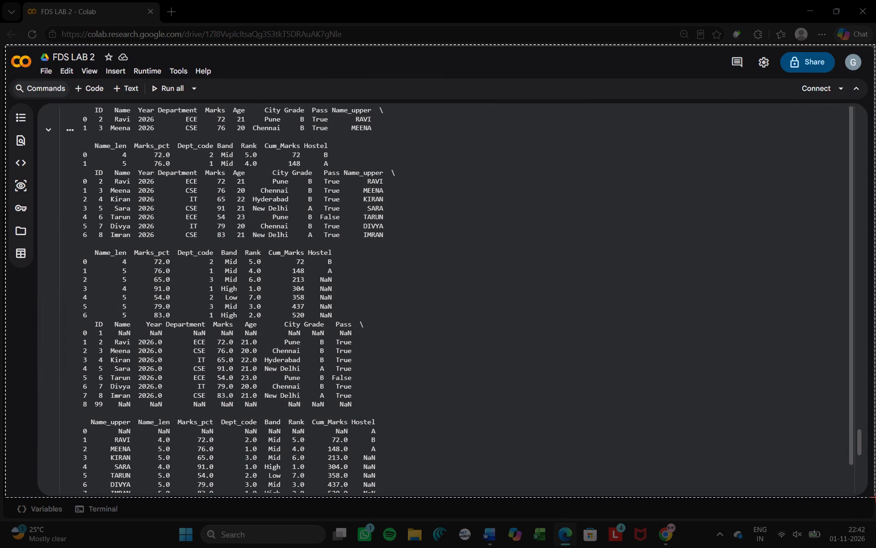
{"action": "left_click_drag", "start_coordinate": [875, 497], "coordinate": [875, 498]}
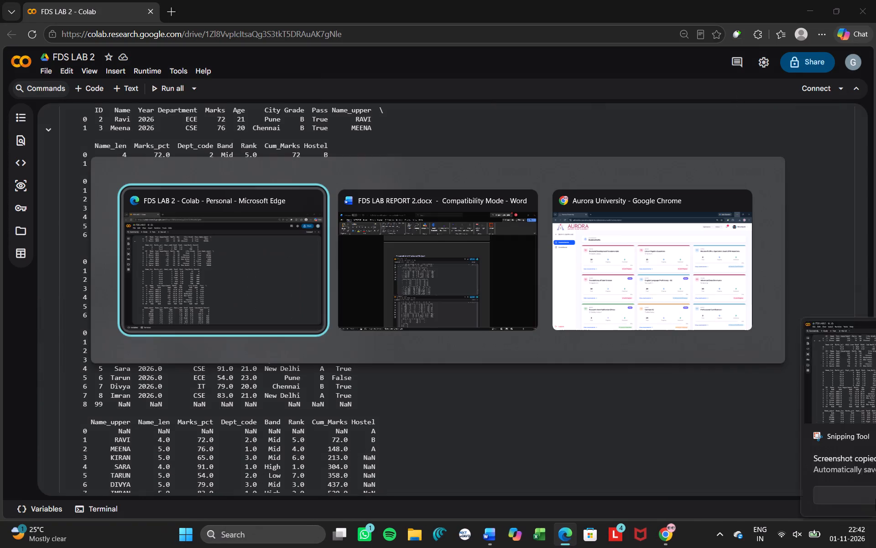
Back in the Word report, replace the old Part 5 picture of stacked screenshots under Screenshot of Code and Output with the fresh capture.
{"action": "left_click", "coordinate": [385, 335]}
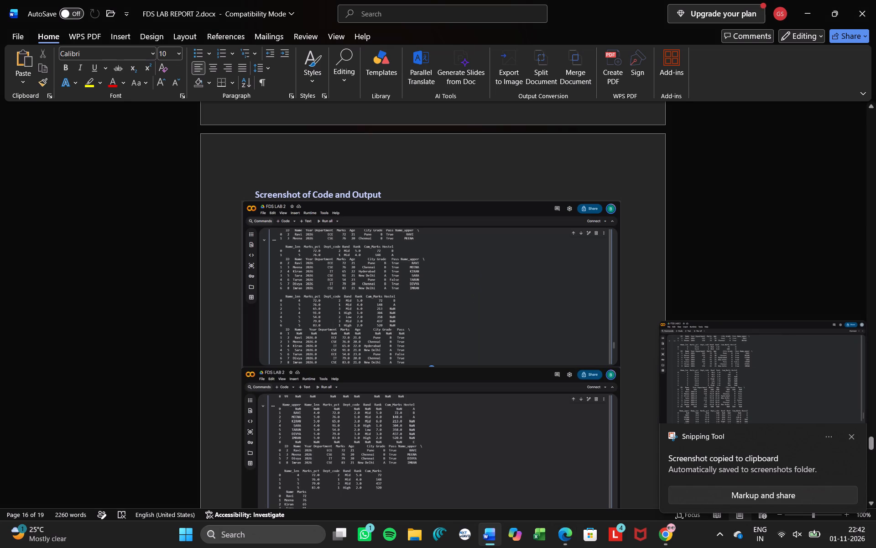
{"action": "left_click", "coordinate": [385, 335]}
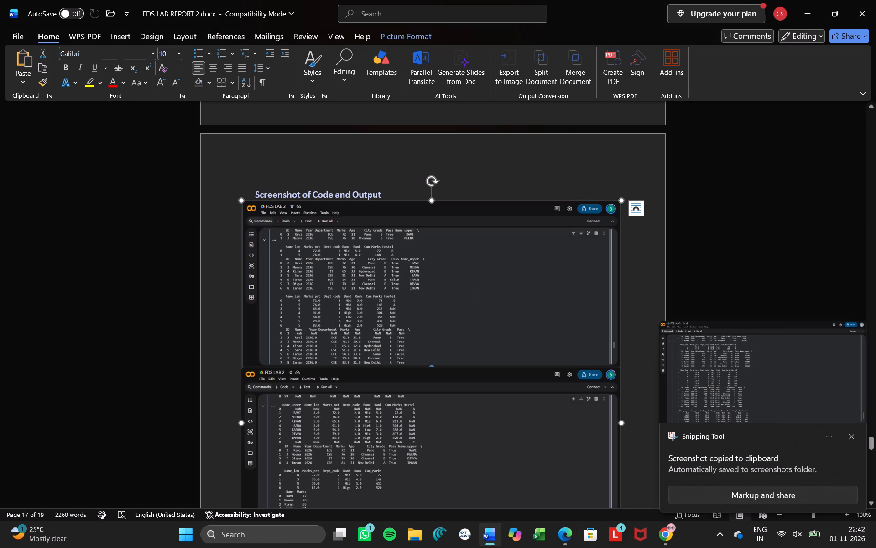
{"action": "left_click", "coordinate": [385, 325]}
{"action": "left_click", "coordinate": [385, 325]}
{"action": "left_click", "coordinate": [590, 278]}
{"action": "left_click", "coordinate": [590, 278]}
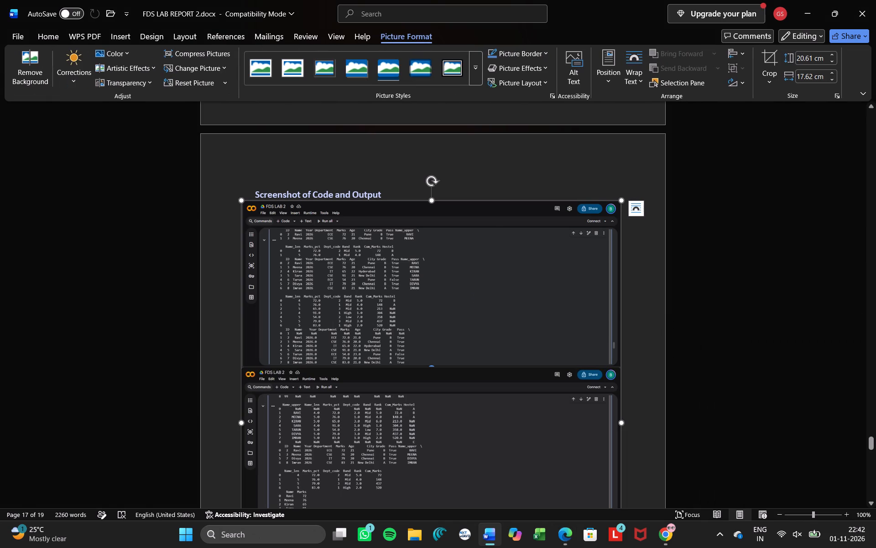
{"action": "left_click", "coordinate": [302, 273]}
{"action": "left_click", "coordinate": [241, 202]}
{"action": "left_click", "coordinate": [267, 218]}
{"action": "left_click", "coordinate": [612, 365]}
{"action": "double_click", "coordinate": [612, 365]}
{"action": "scroll", "coordinate": [612, 365], "scroll_direction": "up", "scroll_amount": 2}
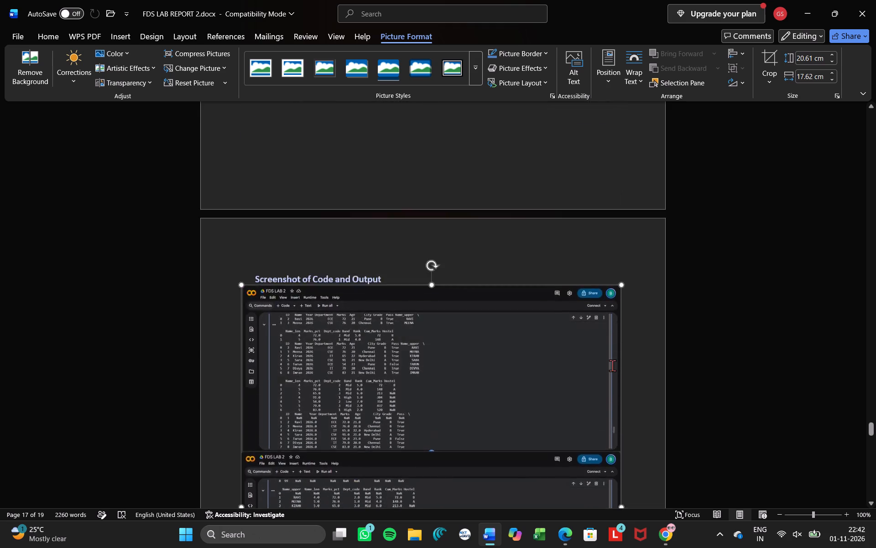
{"action": "scroll", "coordinate": [612, 365], "scroll_direction": "up", "scroll_amount": 1}
{"action": "scroll", "coordinate": [557, 369], "scroll_direction": "down", "scroll_amount": 4}
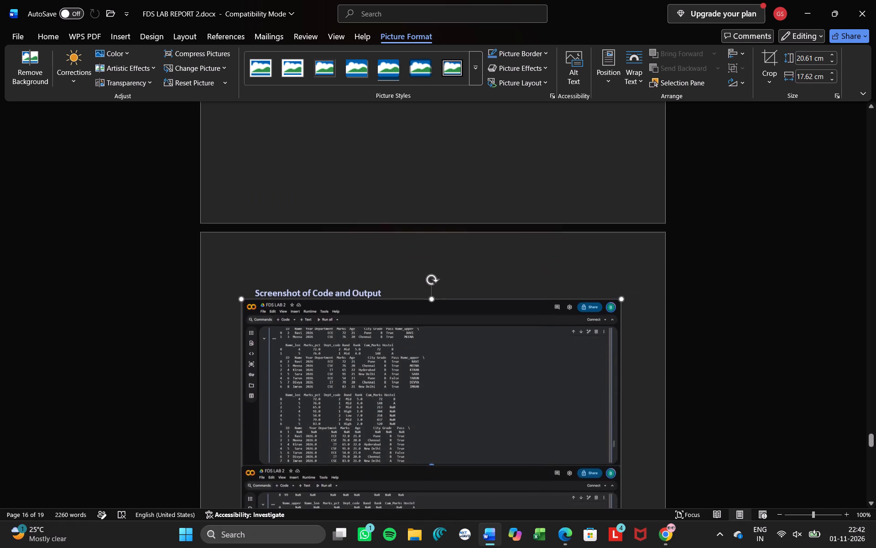
{"action": "left_click", "coordinate": [557, 369]}
{"action": "double_click", "coordinate": [557, 369]}
{"action": "scroll", "coordinate": [557, 369], "scroll_direction": "down", "scroll_amount": 1}
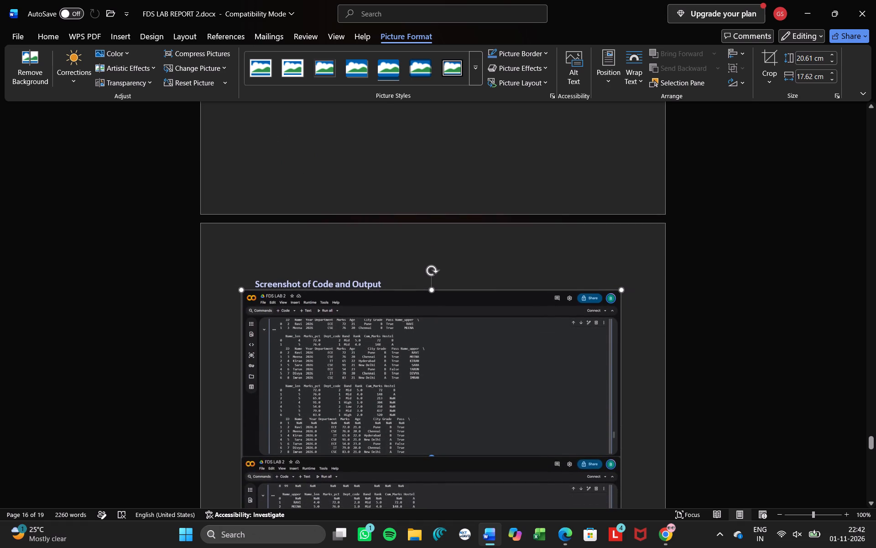
{"action": "scroll", "coordinate": [557, 369], "scroll_direction": "down", "scroll_amount": 1}
{"action": "left_click", "coordinate": [265, 279]}
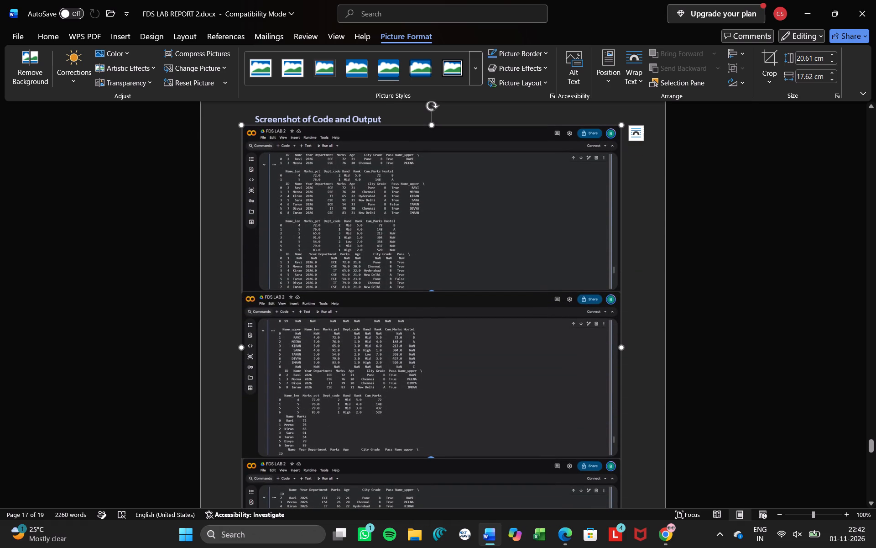
{"action": "double_click", "coordinate": [265, 279]}
{"action": "left_click_drag", "start_coordinate": [265, 279], "coordinate": [320, 272]}
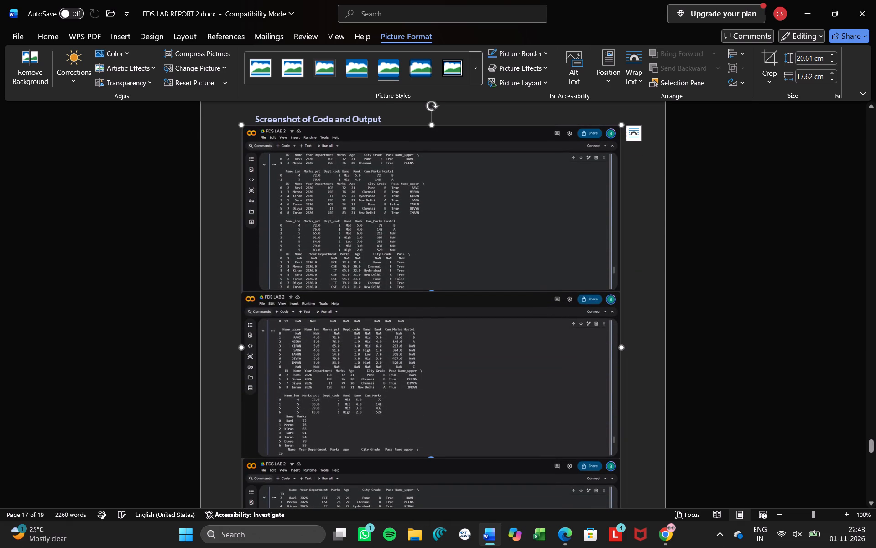
{"action": "left_click", "coordinate": [320, 272]}
{"action": "double_click", "coordinate": [320, 272]}
{"action": "key", "text": "BackSpace"}
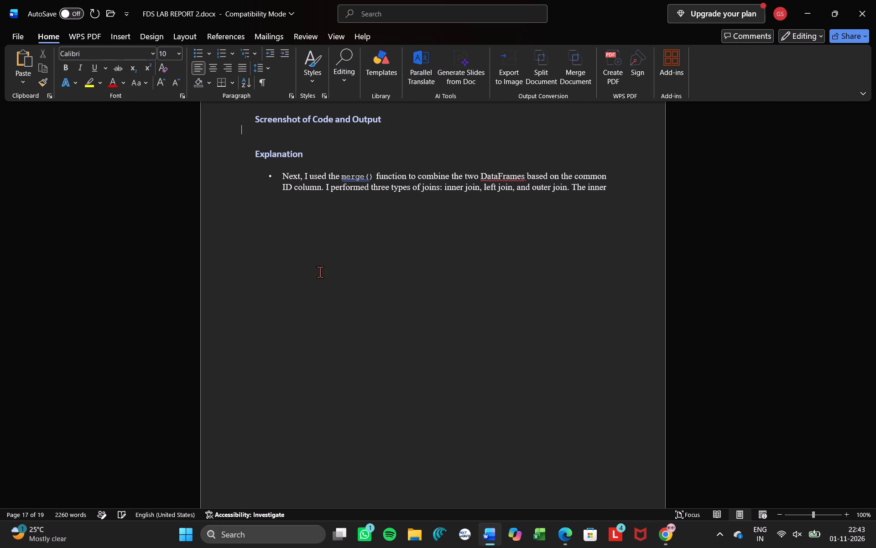
{"action": "key", "text": "ctrl+v"}
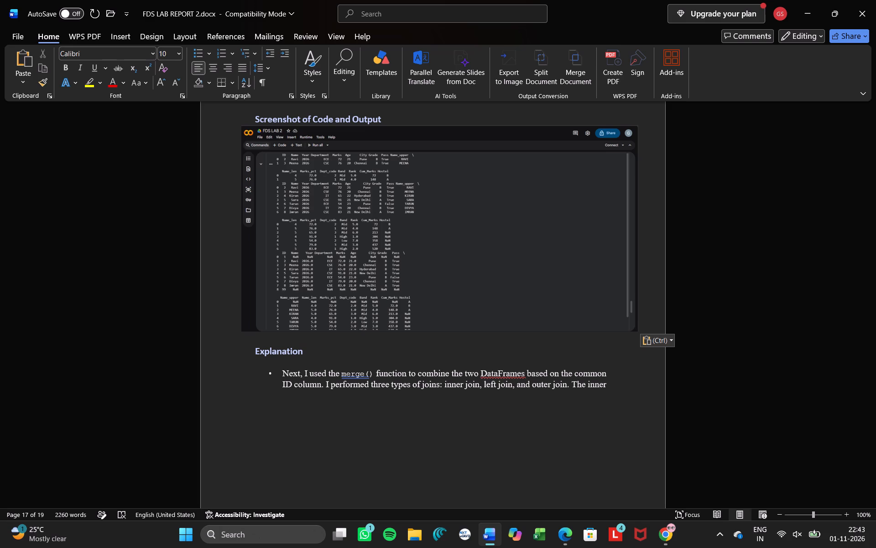
Shrink the pasted Part 5 screenshot proportionally so it ends well inside the page's text width.
{"action": "left_click", "coordinate": [320, 272]}
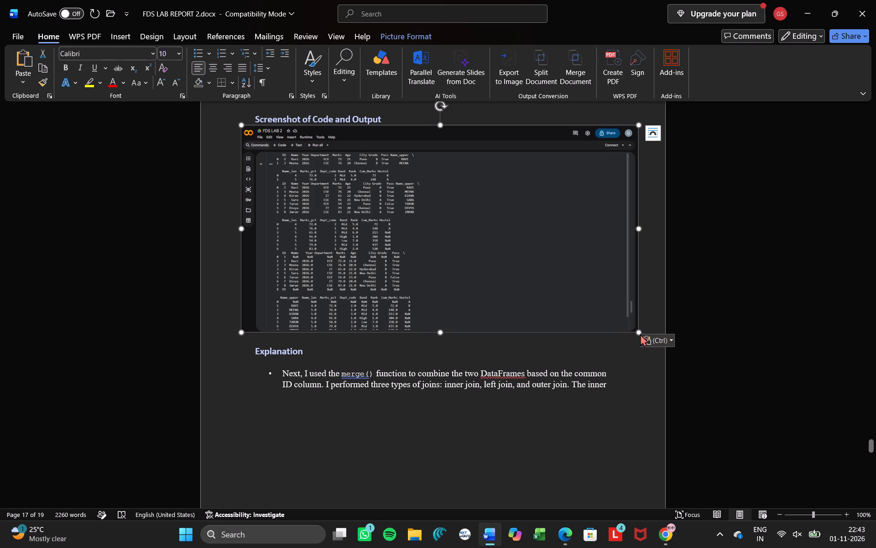
{"action": "left_click_drag", "start_coordinate": [639, 331], "coordinate": [606, 289]}
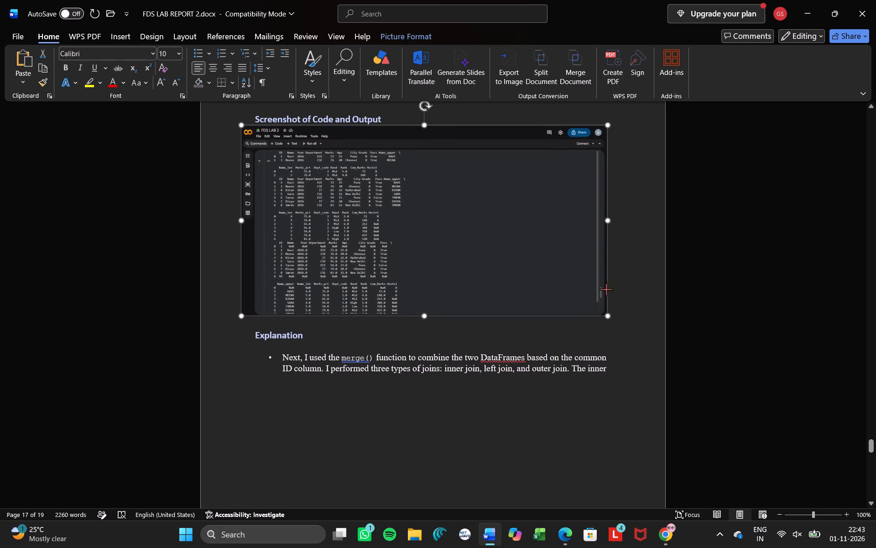
{"action": "left_click_drag", "start_coordinate": [606, 289], "coordinate": [567, 263]}
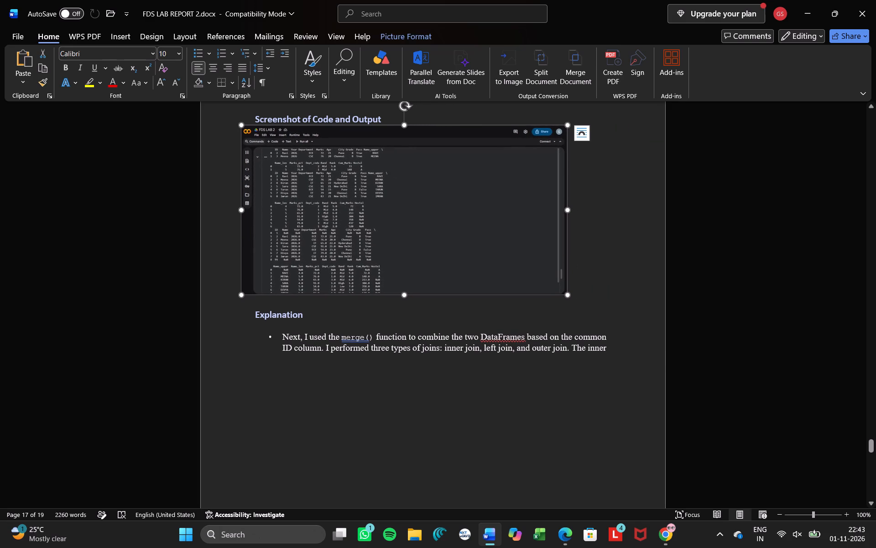
Switch to Colab and capture its full-width view from the header through the end of the Part 5 concat and join output.
{"action": "scroll", "coordinate": [567, 263], "scroll_direction": "down", "scroll_amount": 2}
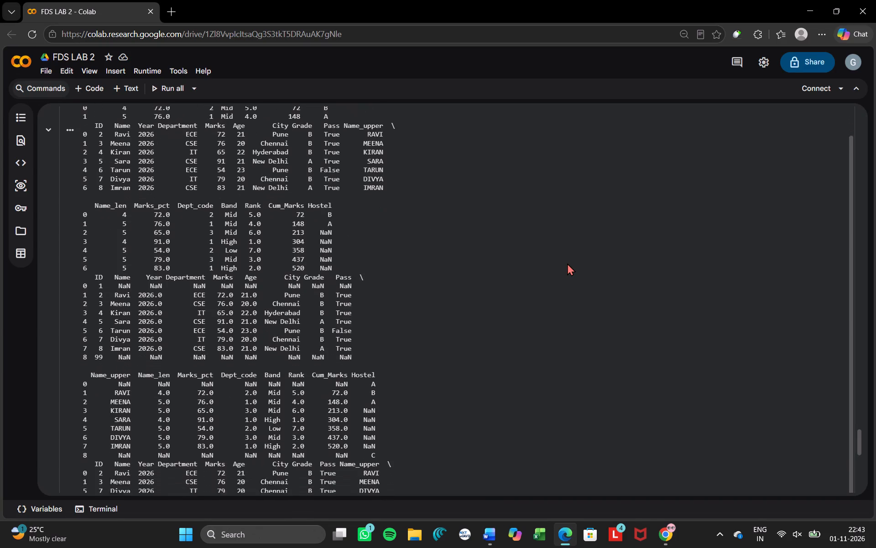
{"action": "scroll", "coordinate": [567, 263], "scroll_direction": "down", "scroll_amount": 6}
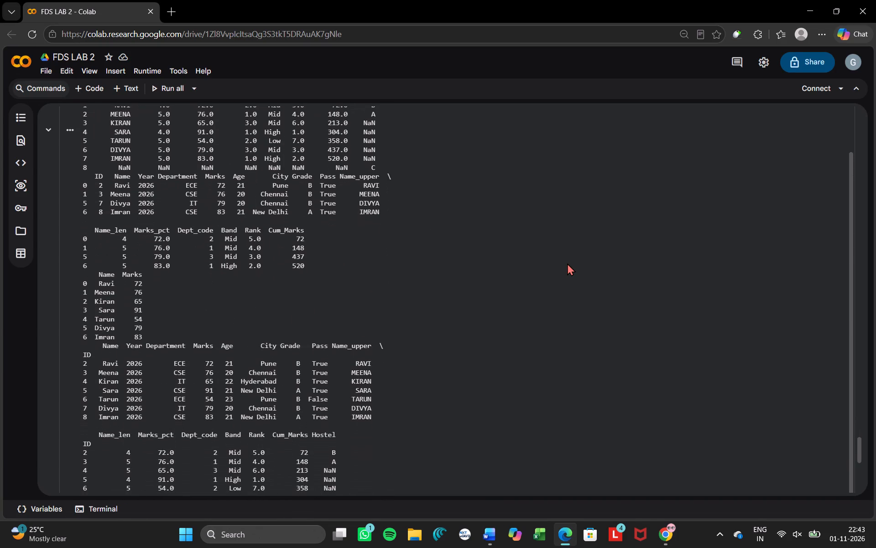
{"action": "scroll", "coordinate": [567, 263], "scroll_direction": "down", "scroll_amount": 1}
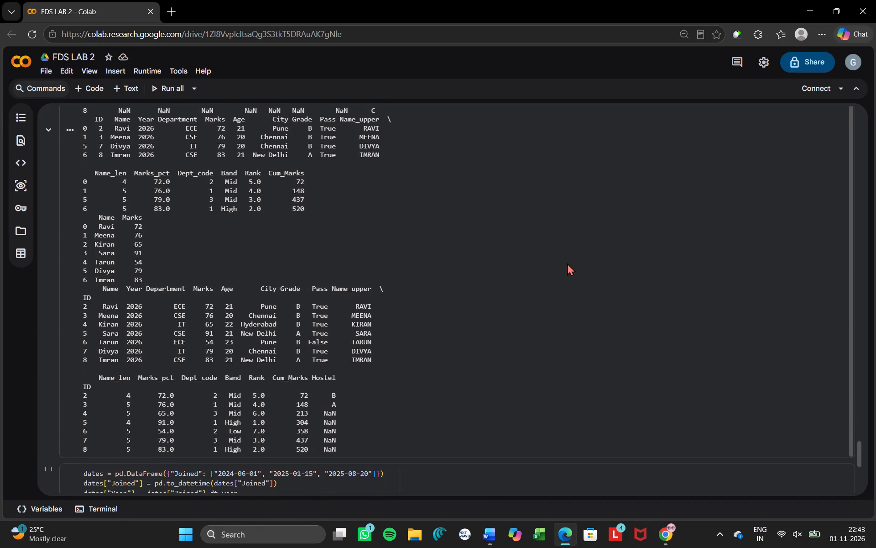
{"action": "scroll", "coordinate": [567, 263], "scroll_direction": "down", "scroll_amount": 2}
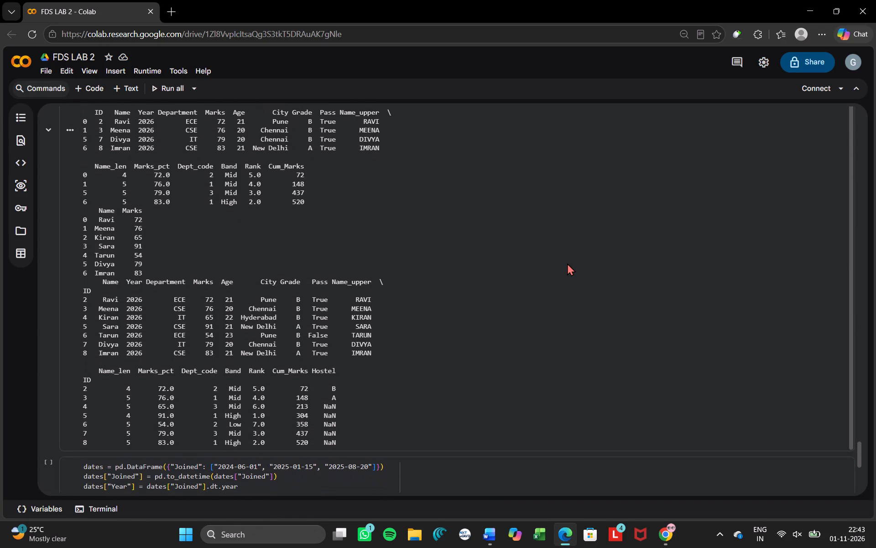
{"action": "key", "text": "shift+super+s"}
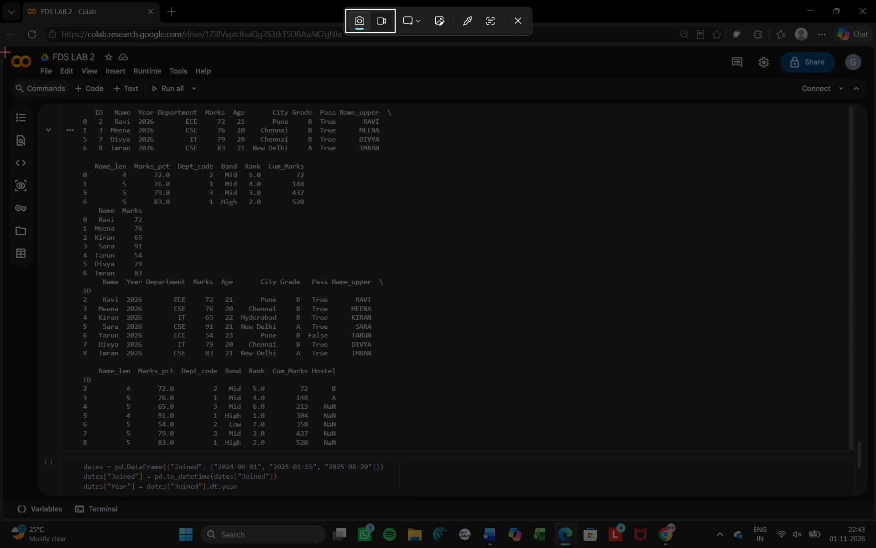
{"action": "left_click_drag", "start_coordinate": [7, 47], "coordinate": [875, 498]}
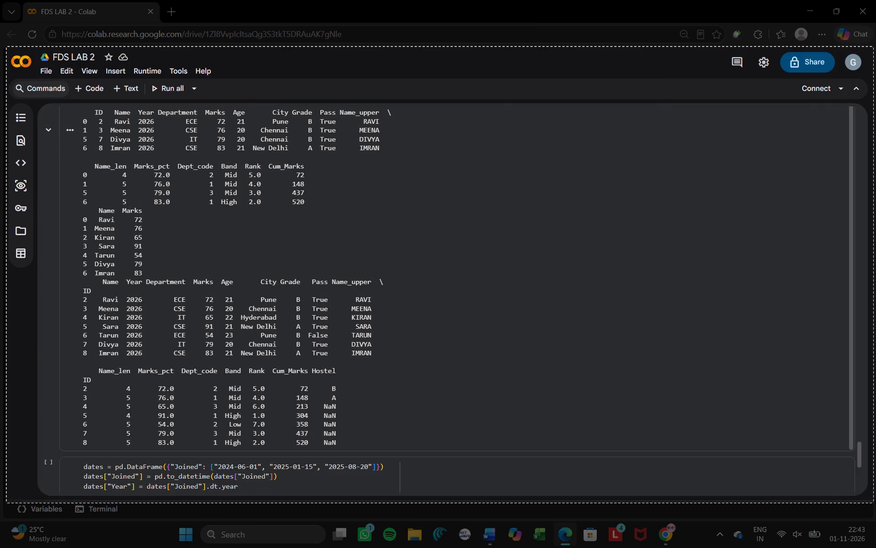
{"action": "left_click_drag", "start_coordinate": [875, 498], "coordinate": [875, 447]}
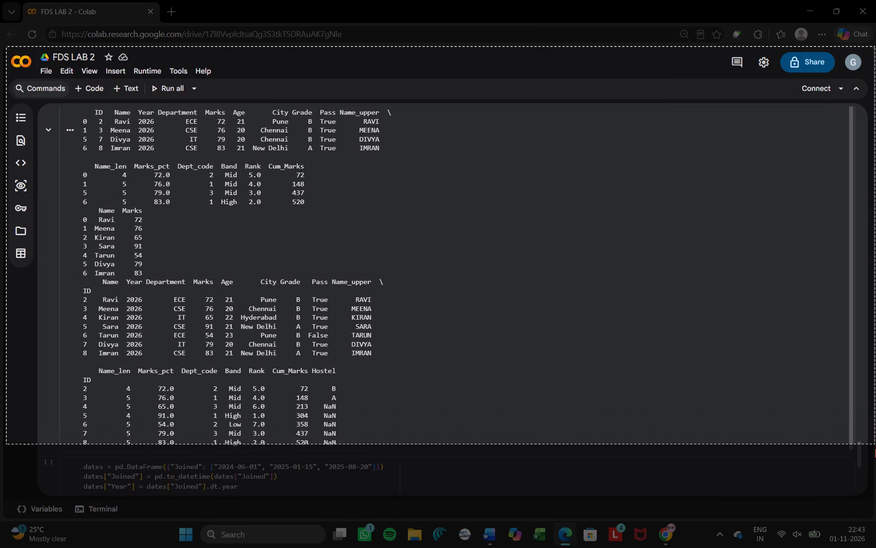
{"action": "left_click_drag", "start_coordinate": [875, 447], "coordinate": [875, 455]}
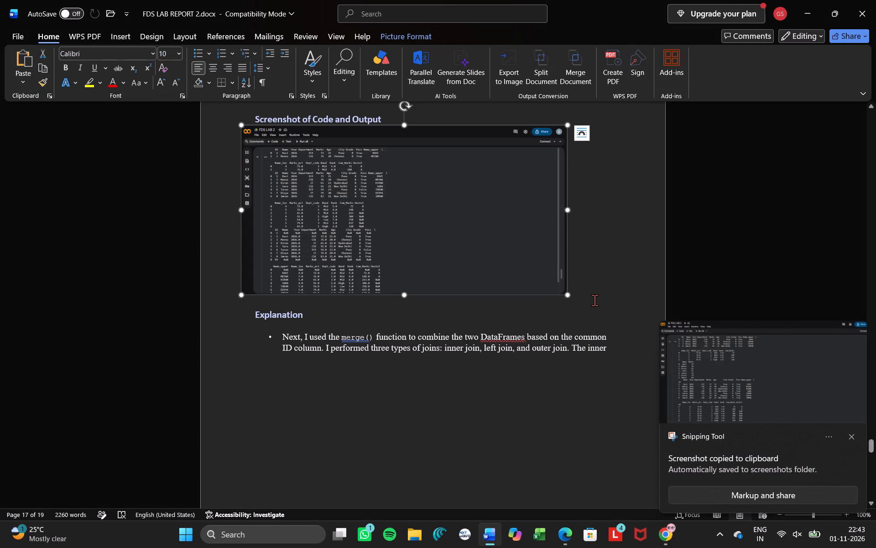
Back in the Word report, insert the fresh concat and join capture directly above the existing Part 5 screenshot.
{"action": "key", "text": "ctrl+v"}
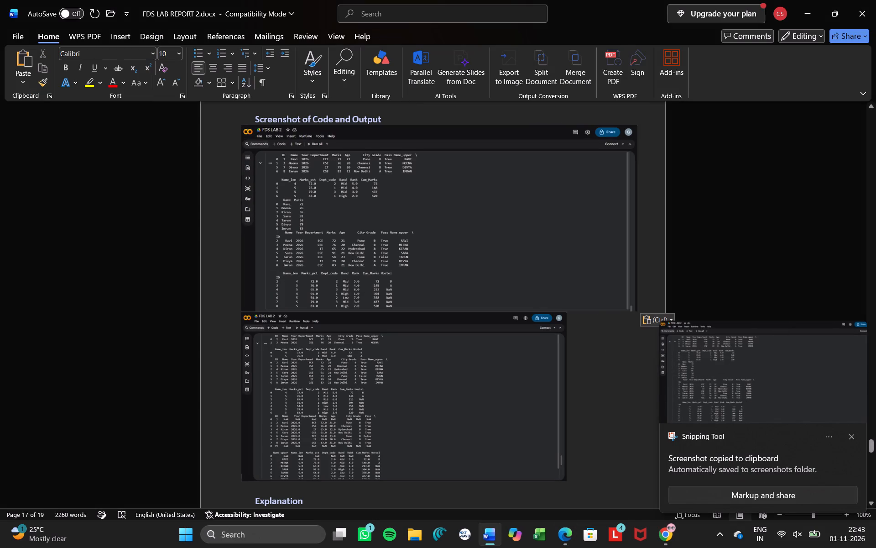
Enlarge the lower Part 5 screenshot, the one with the merge output, to about the same width as the capture above it.
{"action": "scroll", "coordinate": [594, 300], "scroll_direction": "down", "scroll_amount": 2}
{"action": "left_click", "coordinate": [537, 267]}
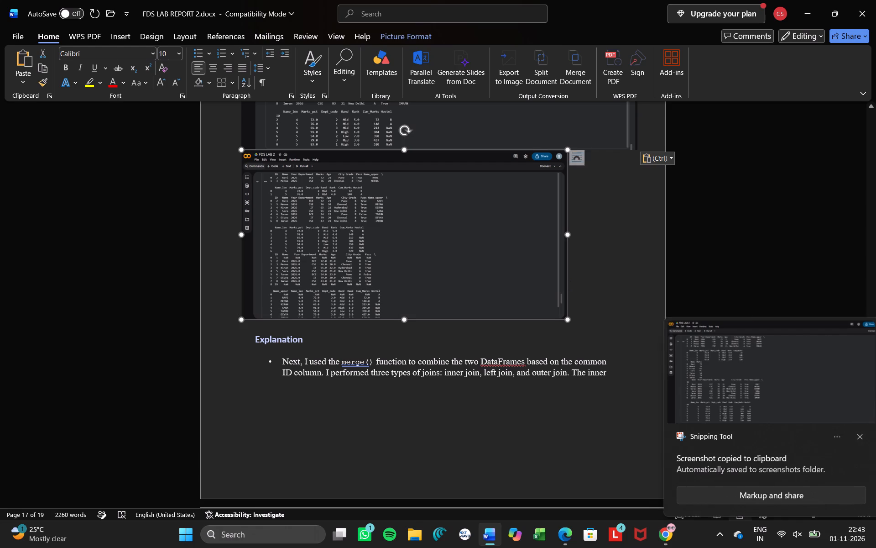
{"action": "left_click_drag", "start_coordinate": [568, 236], "coordinate": [641, 242]}
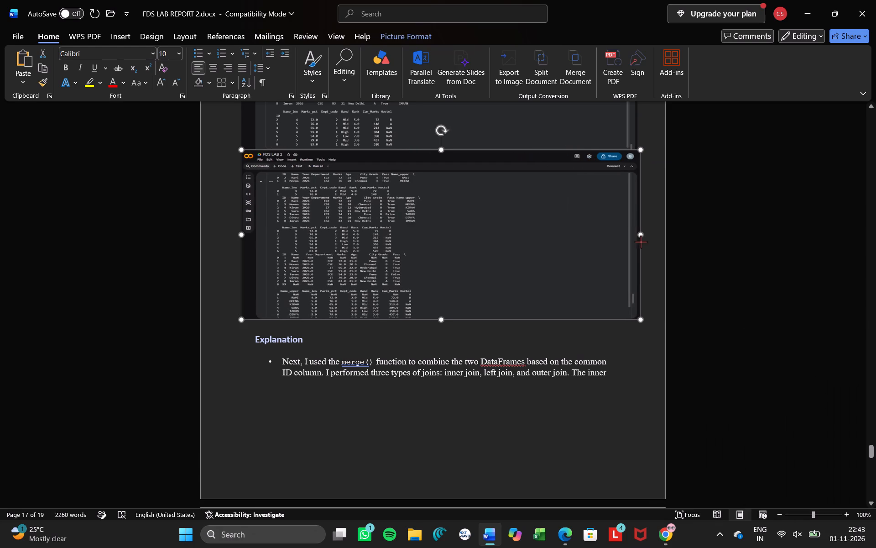
{"action": "left_click_drag", "start_coordinate": [641, 242], "coordinate": [631, 248]}
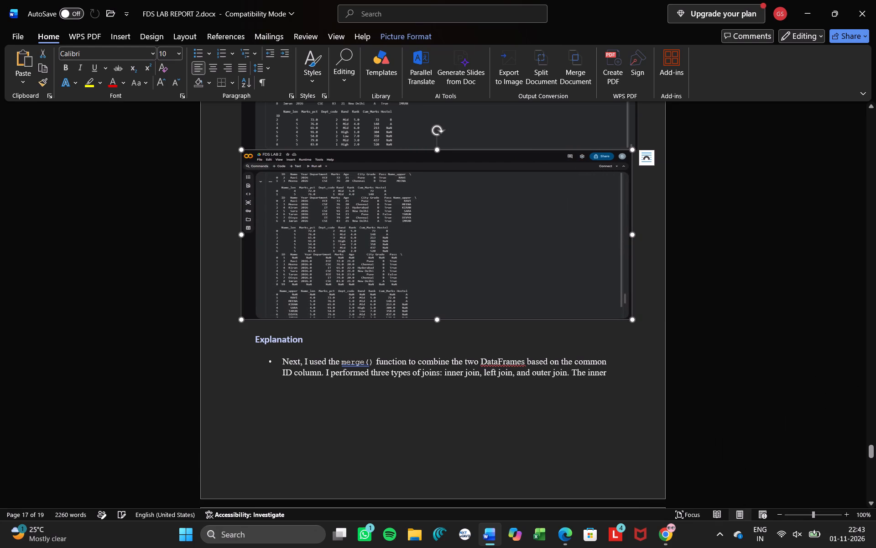
{"action": "left_click", "coordinate": [636, 321]}
{"action": "left_click", "coordinate": [625, 304]}
{"action": "left_click_drag", "start_coordinate": [633, 322], "coordinate": [626, 331]}
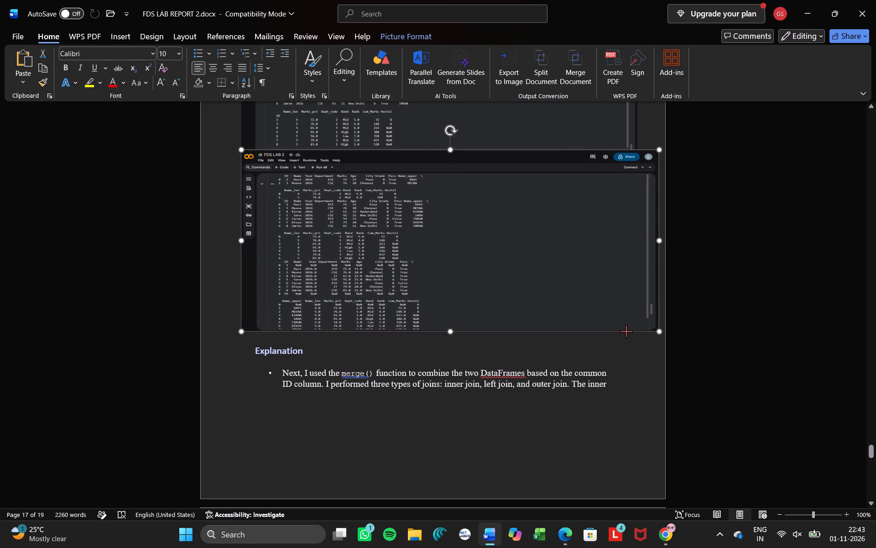
{"action": "left_click_drag", "start_coordinate": [626, 331], "coordinate": [605, 323]}
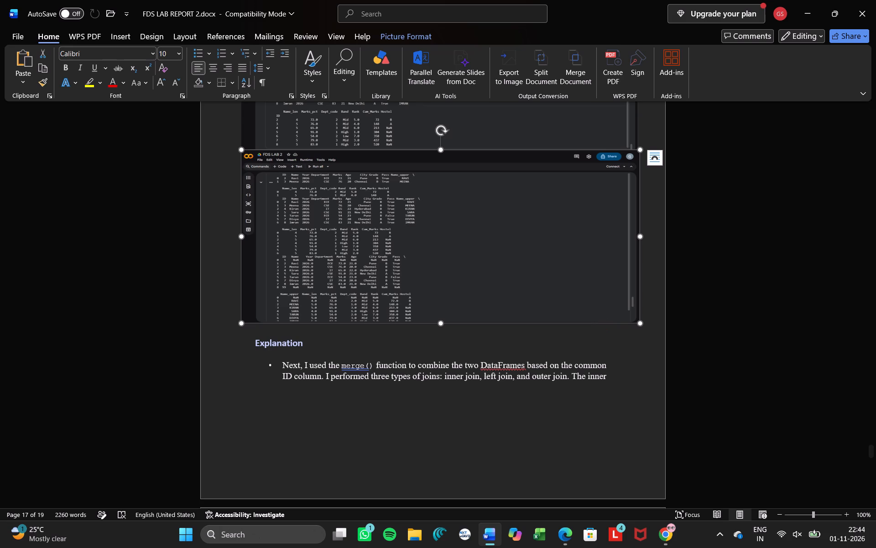
Switch to Colab, zoom to 100%, and capture its full-width view from the header through the dates cell's Joined, Year and Month output.
{"action": "scroll", "coordinate": [605, 323], "scroll_direction": "down", "scroll_amount": 5}
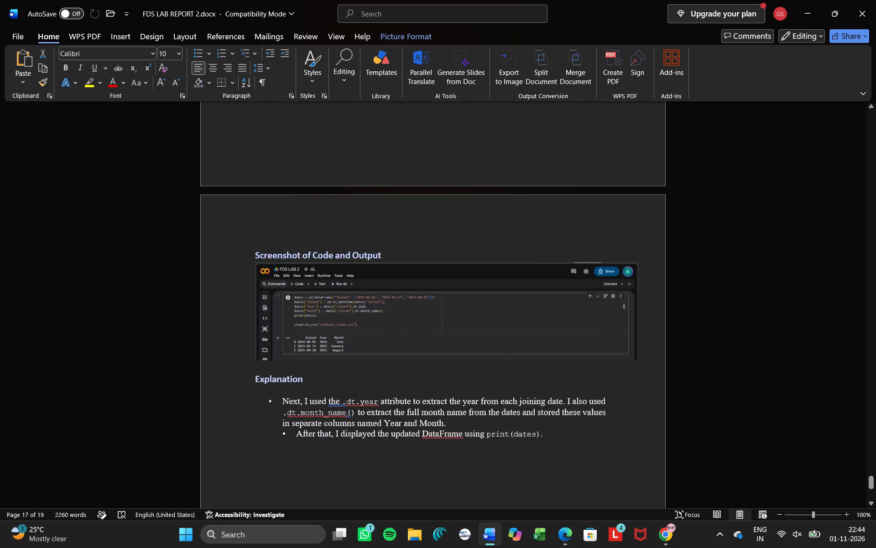
{"action": "scroll", "coordinate": [605, 323], "scroll_direction": "down", "scroll_amount": 1}
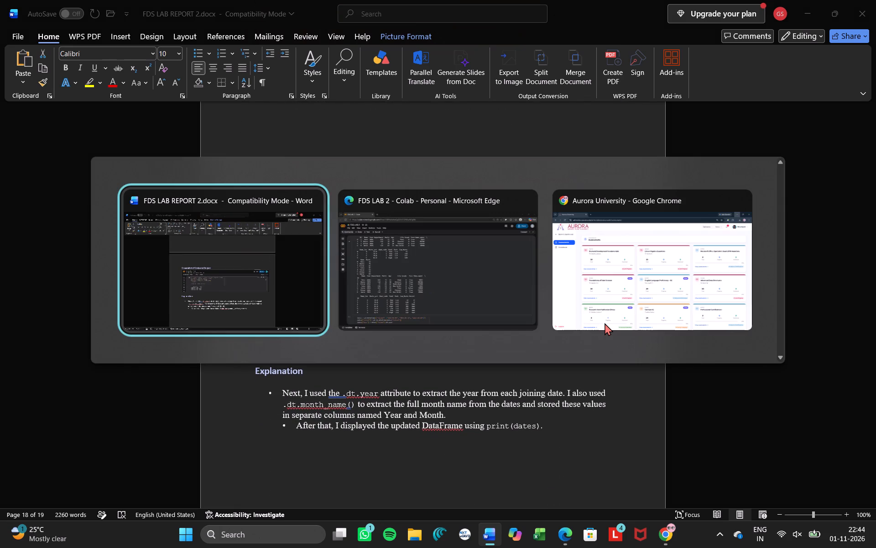
{"action": "scroll", "coordinate": [357, 344], "scroll_direction": "down", "scroll_amount": 1}
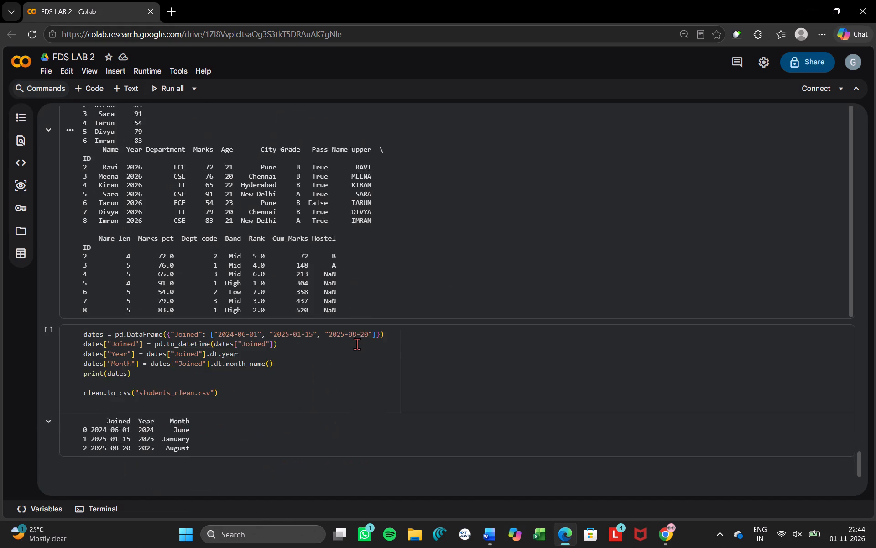
{"action": "scroll", "coordinate": [357, 344], "scroll_direction": "down", "scroll_amount": 6}
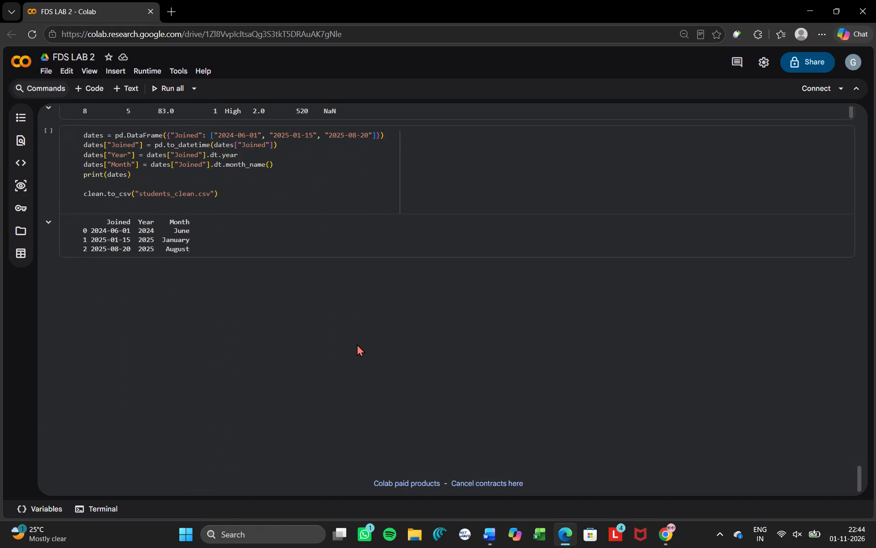
{"action": "scroll", "coordinate": [357, 344], "scroll_direction": "down", "scroll_amount": 8}
{"action": "key", "text": "ctrl+equal"}
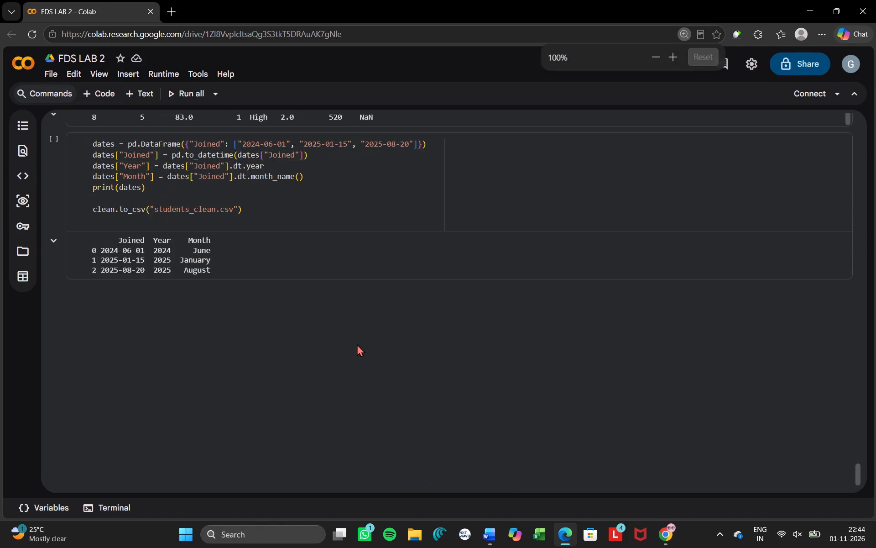
{"action": "scroll", "coordinate": [357, 344], "scroll_direction": "down", "scroll_amount": 3}
{"action": "scroll", "coordinate": [357, 344], "scroll_direction": "up", "scroll_amount": 1}
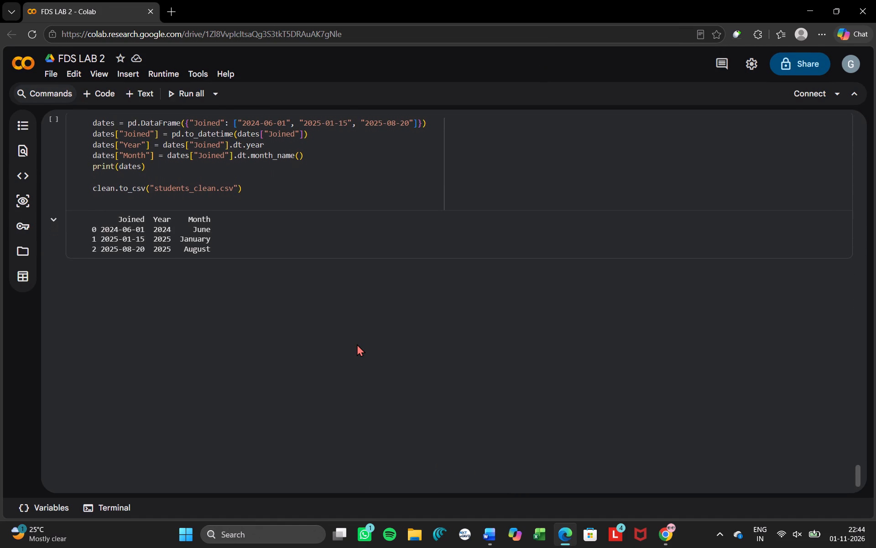
{"action": "scroll", "coordinate": [357, 344], "scroll_direction": "up", "scroll_amount": 2}
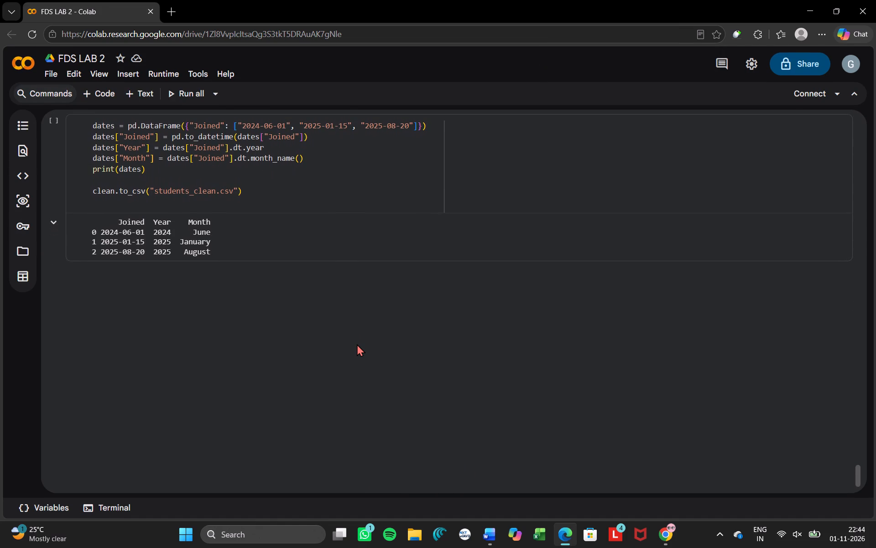
{"action": "scroll", "coordinate": [357, 344], "scroll_direction": "up", "scroll_amount": 1}
{"action": "key", "text": "shift+super+s"}
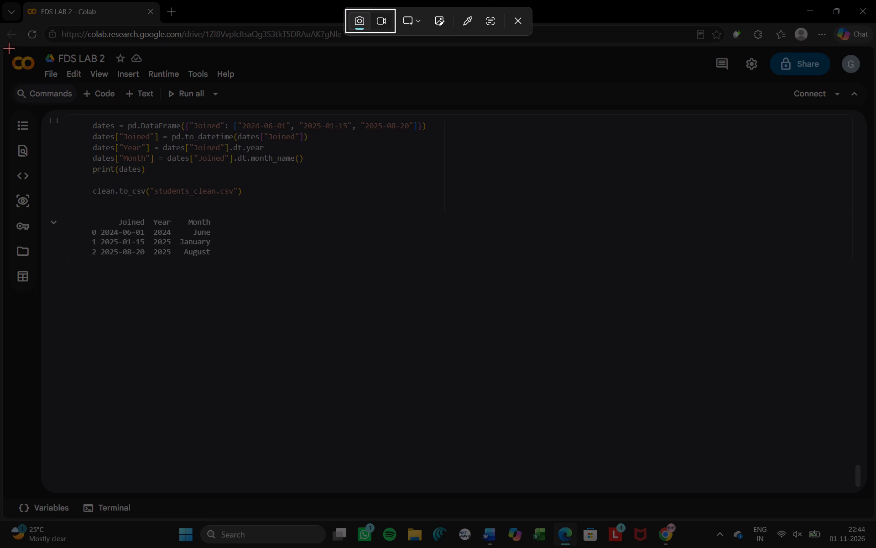
{"action": "left_click_drag", "start_coordinate": [9, 48], "coordinate": [830, 297]}
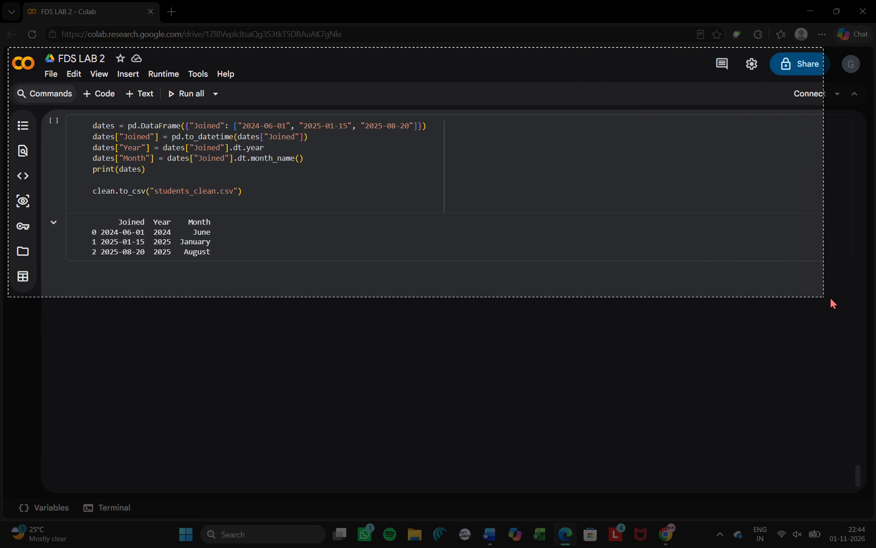
{"action": "left_click_drag", "start_coordinate": [830, 297], "coordinate": [875, 297]}
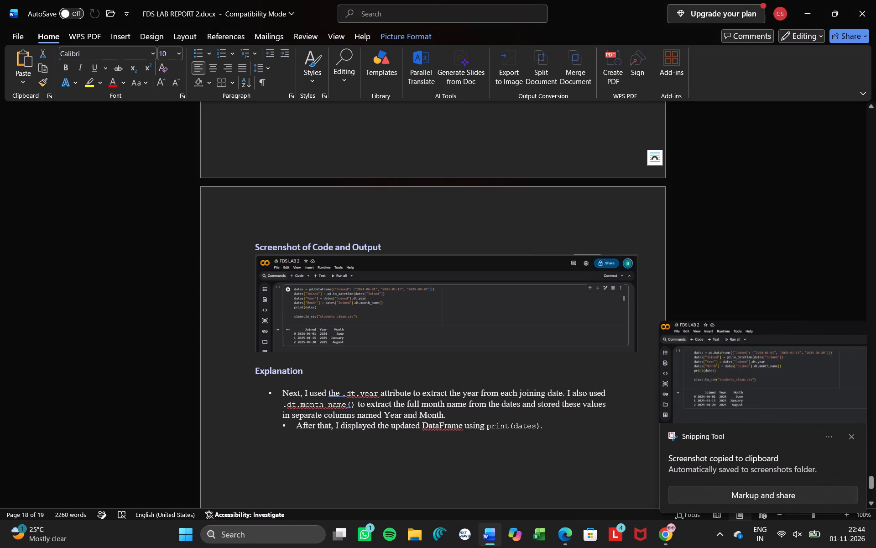
Back in Word, replace the old dates screenshot under the last Screenshot of Code and Output heading with the fresh capture.
{"action": "left_click", "coordinate": [434, 303]}
{"action": "key", "text": "BackSpace"}
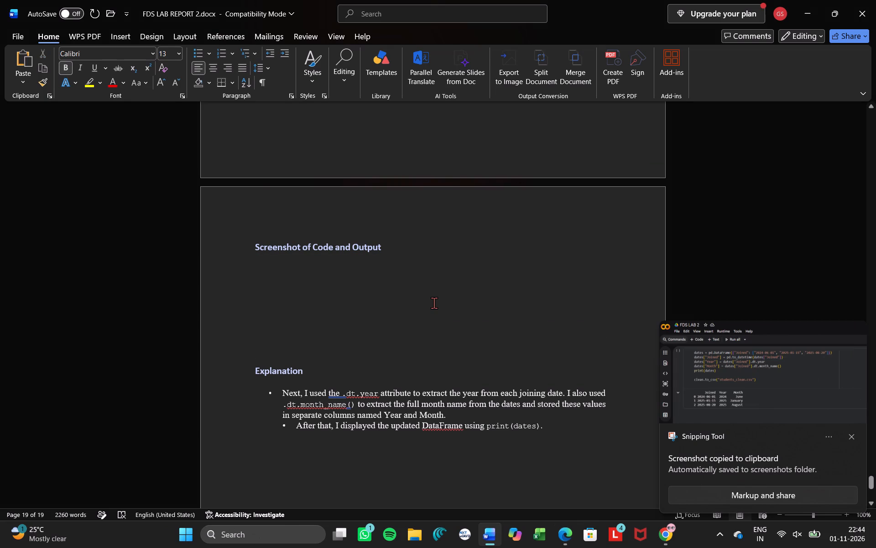
{"action": "left_click", "coordinate": [427, 260]}
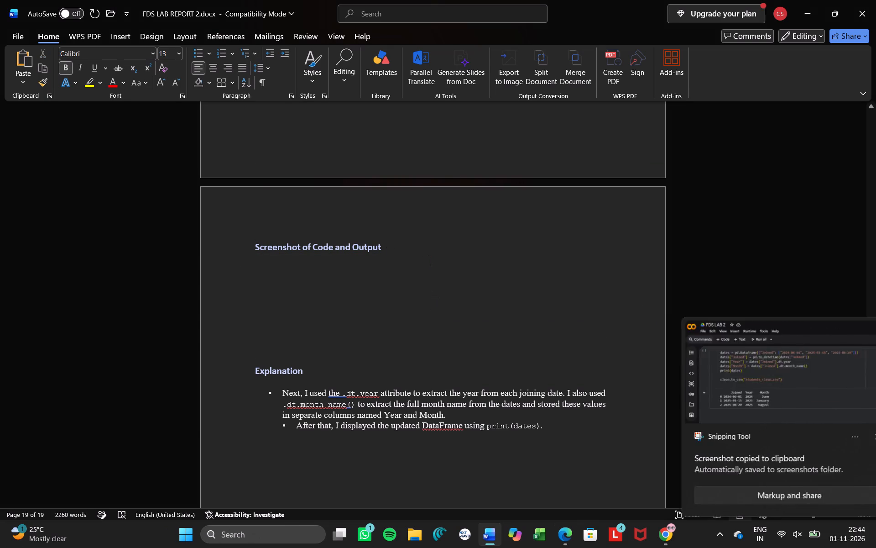
{"action": "left_click", "coordinate": [389, 249]}
{"action": "key", "text": "Return"}
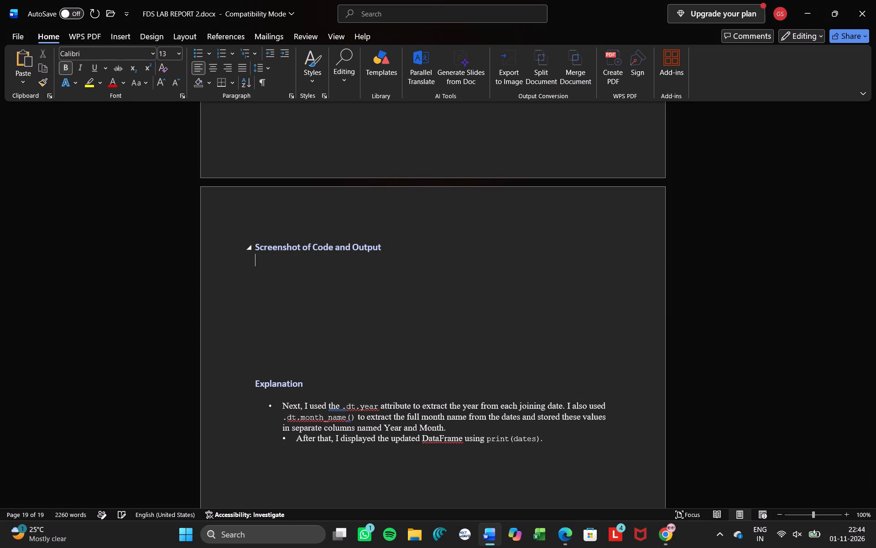
{"action": "key", "text": "ctrl+v"}
Remove the blank lines between the new dates screenshot and the Explanation heading below it.
{"action": "scroll", "coordinate": [389, 249], "scroll_direction": "down", "scroll_amount": 1}
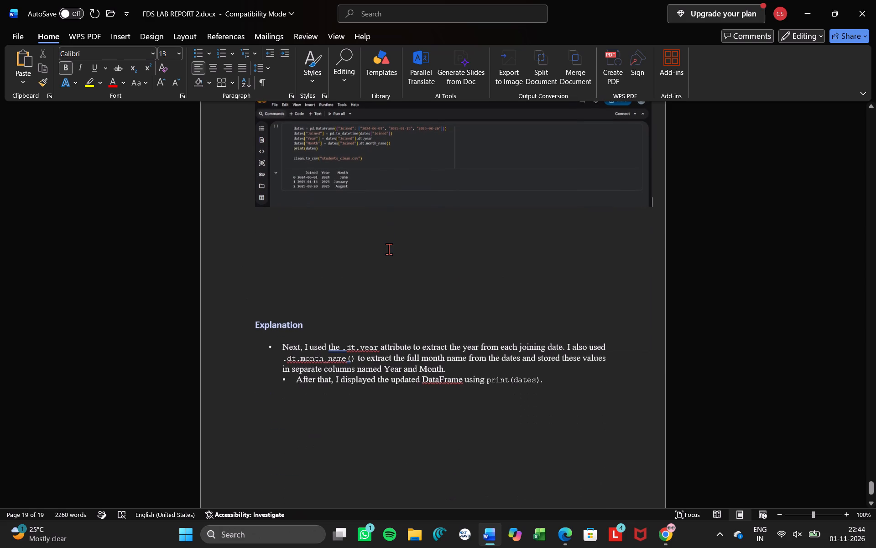
{"action": "scroll", "coordinate": [389, 249], "scroll_direction": "down", "scroll_amount": 1}
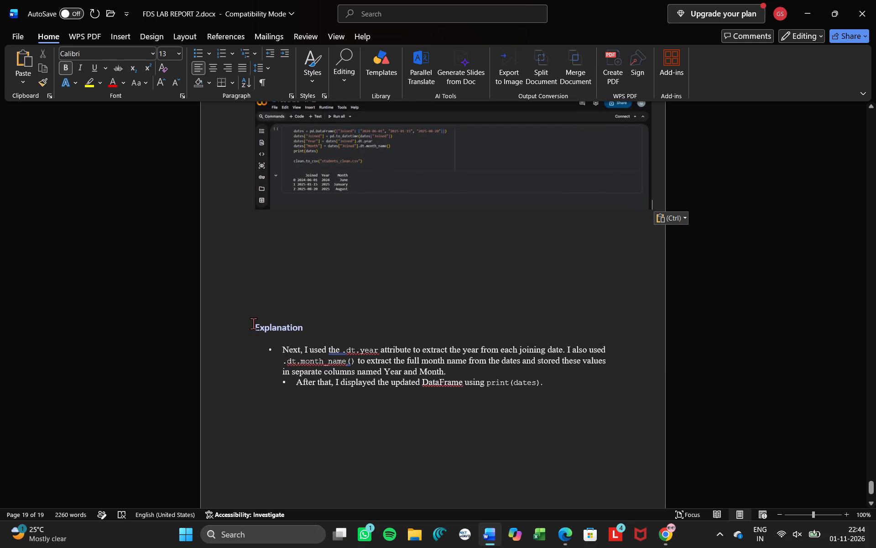
{"action": "left_click", "coordinate": [253, 323]}
{"action": "key", "text": "BackSpace"}
{"action": "key", "text": "BackSpace"}
{"action": "key", "text": "BackSpace"}
{"action": "key", "text": "BackSpace"}
{"action": "key", "text": "BackSpace"}
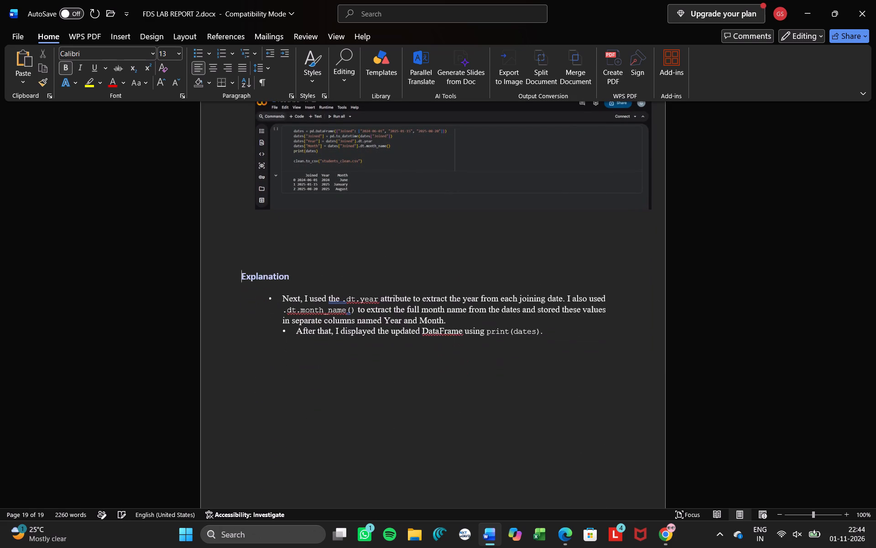
{"action": "key", "text": "BackSpace"}
{"action": "key", "text": "BackSpace"}
{"action": "key", "text": "BackSpace"}
{"action": "key", "text": "BackSpace"}
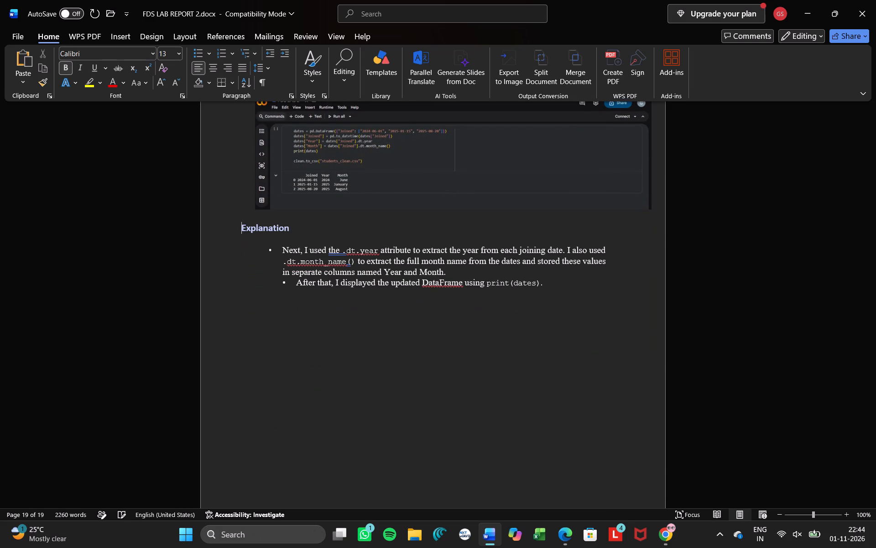
Indent the last Explanation heading with spaces to line it up with the start of the screenshot above.
{"action": "key", "text": "space"}
{"action": "key", "text": "space"}
{"action": "key", "text": "space"}
{"action": "key", "text": "space"}
{"action": "key", "text": "space"}
{"action": "key", "text": "space"}
{"action": "key", "text": "space"}
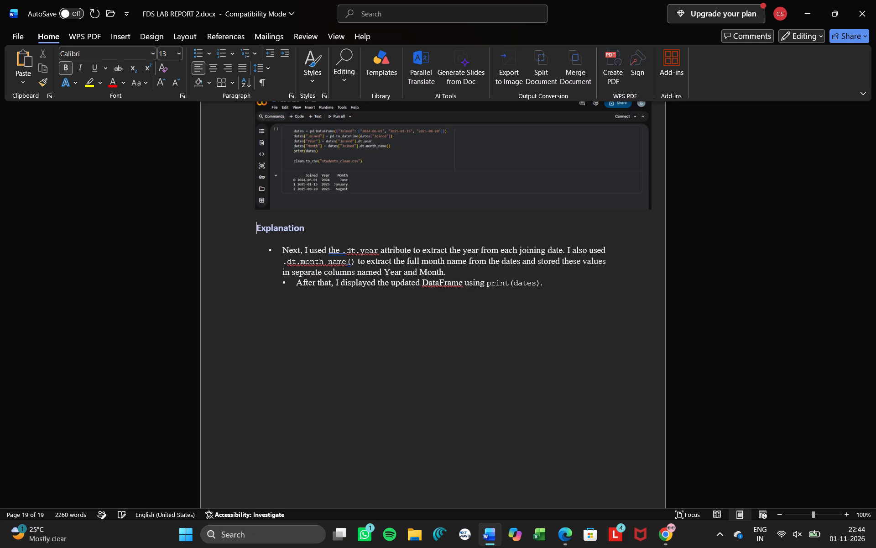
{"action": "key", "text": "space"}
{"action": "key", "text": "space"}
Export the report as a PDF named FDS LAB REPORT 2.pdf in the Downloads folder, with standard optimization and opening after publishing.
{"action": "scroll", "coordinate": [253, 323], "scroll_direction": "down", "scroll_amount": 11}
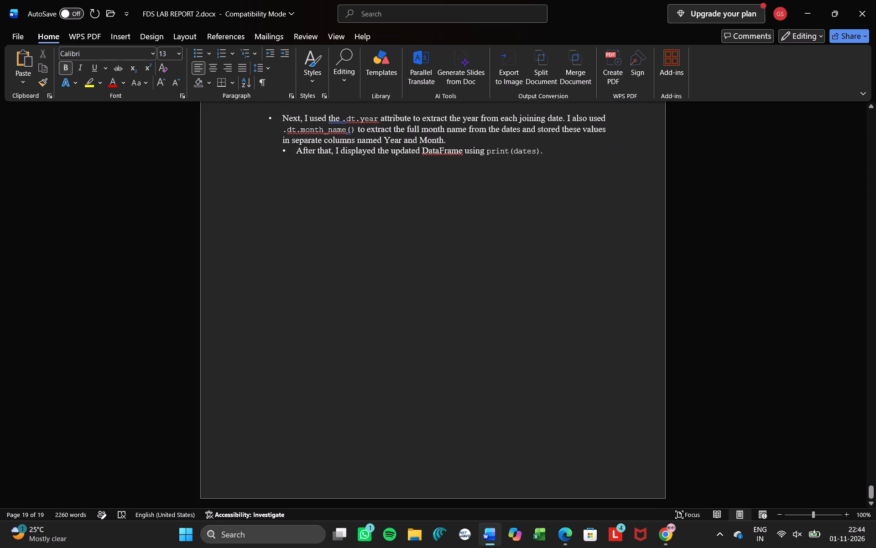
{"action": "scroll", "coordinate": [253, 323], "scroll_direction": "up", "scroll_amount": 8}
{"action": "left_click", "coordinate": [18, 33]}
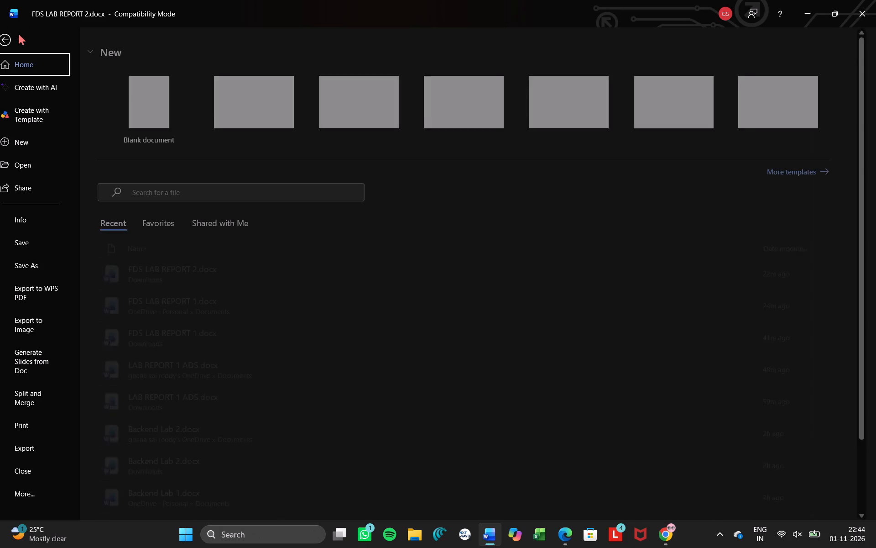
{"action": "left_click", "coordinate": [34, 453]}
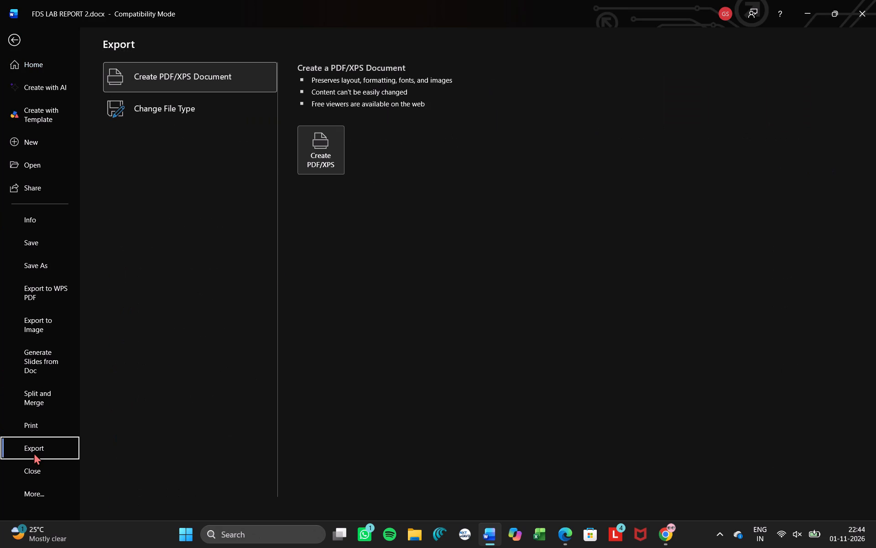
{"action": "left_click", "coordinate": [318, 146]}
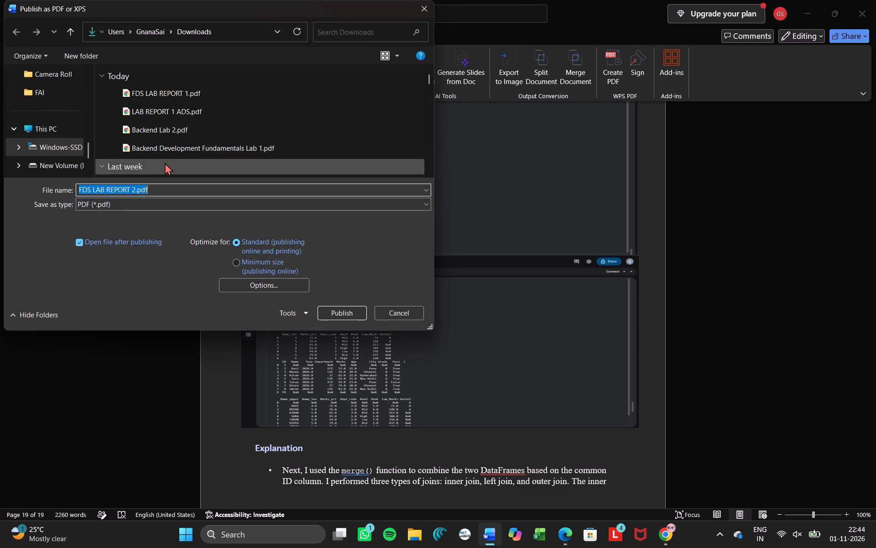
{"action": "scroll", "coordinate": [58, 124], "scroll_direction": "up", "scroll_amount": 1}
{"action": "scroll", "coordinate": [38, 79], "scroll_direction": "up", "scroll_amount": 1}
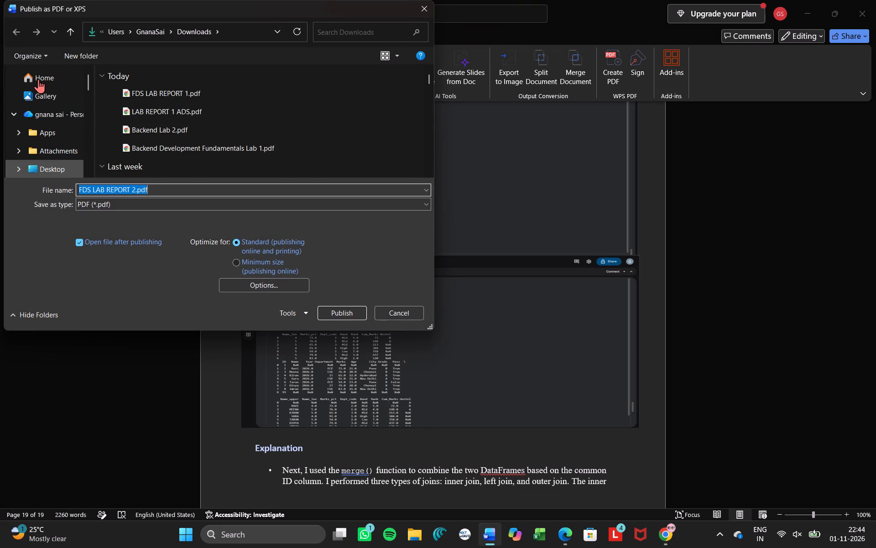
{"action": "scroll", "coordinate": [55, 138], "scroll_direction": "down", "scroll_amount": 1}
{"action": "left_click", "coordinate": [56, 142]}
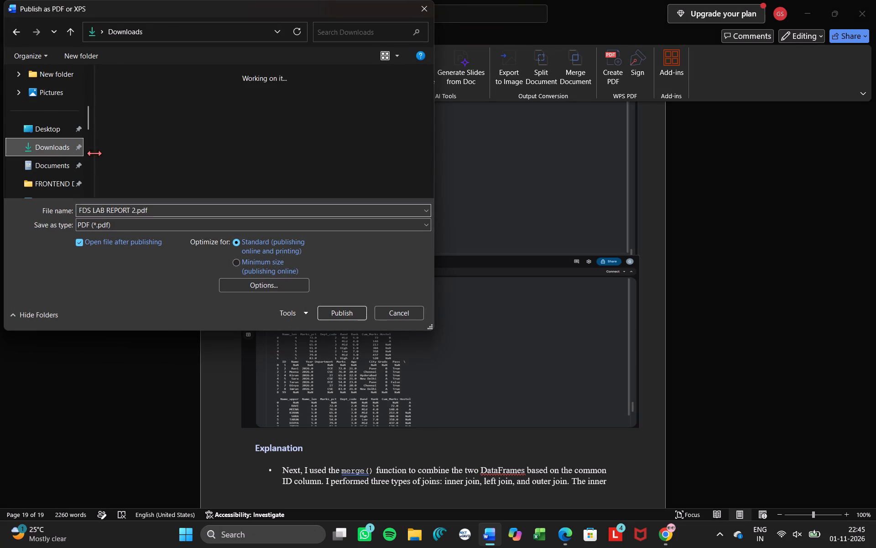
{"action": "left_click", "coordinate": [178, 210]}
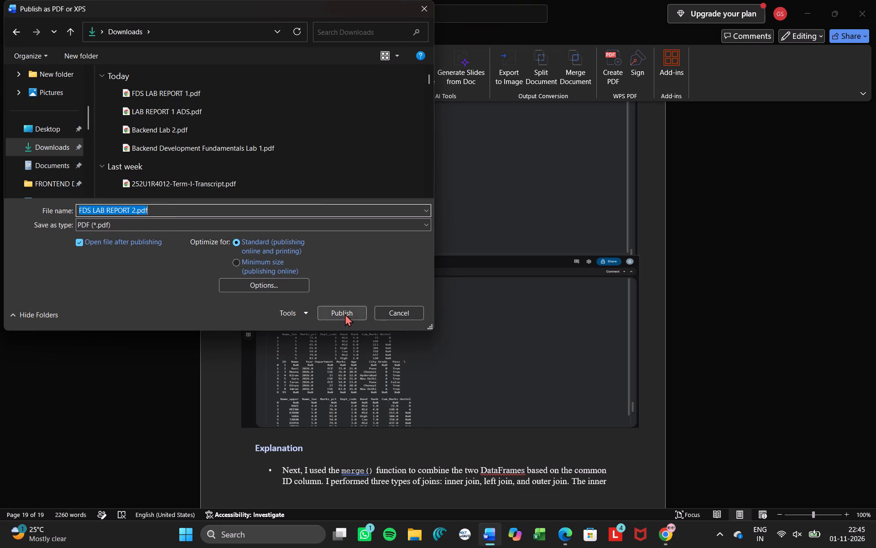
{"action": "left_click", "coordinate": [345, 314]}
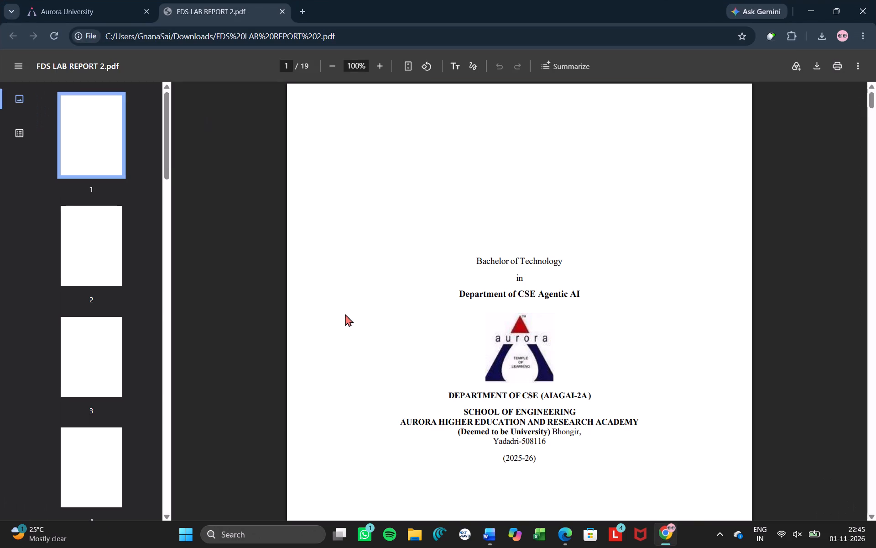
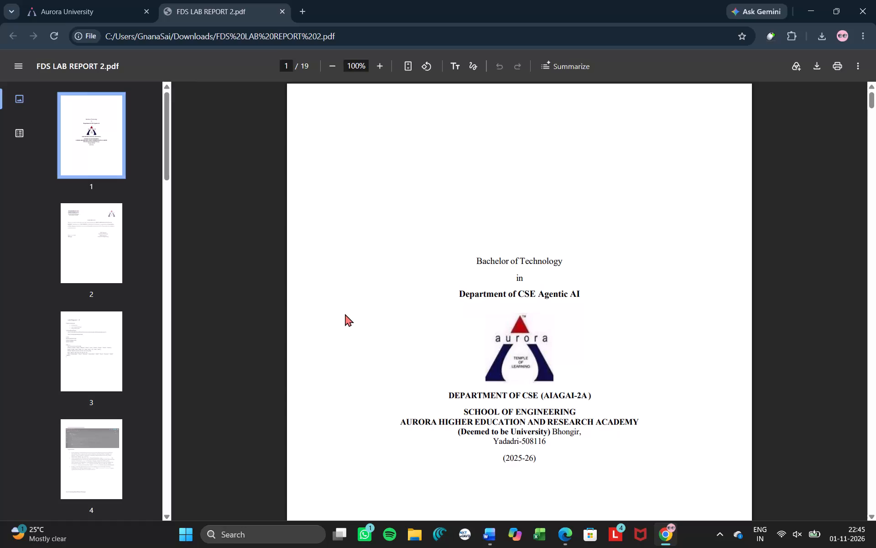
Look through the pages of the exported FDS LAB REPORT 2.pdf, checking the screenshots and layout, and close the PDF.
{"action": "scroll", "coordinate": [345, 314], "scroll_direction": "down", "scroll_amount": 6}
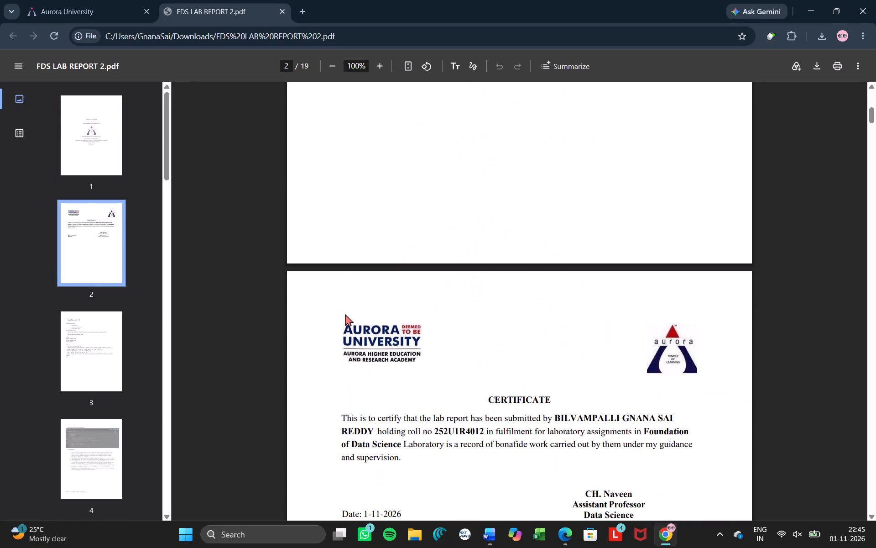
{"action": "scroll", "coordinate": [345, 314], "scroll_direction": "down", "scroll_amount": 3}
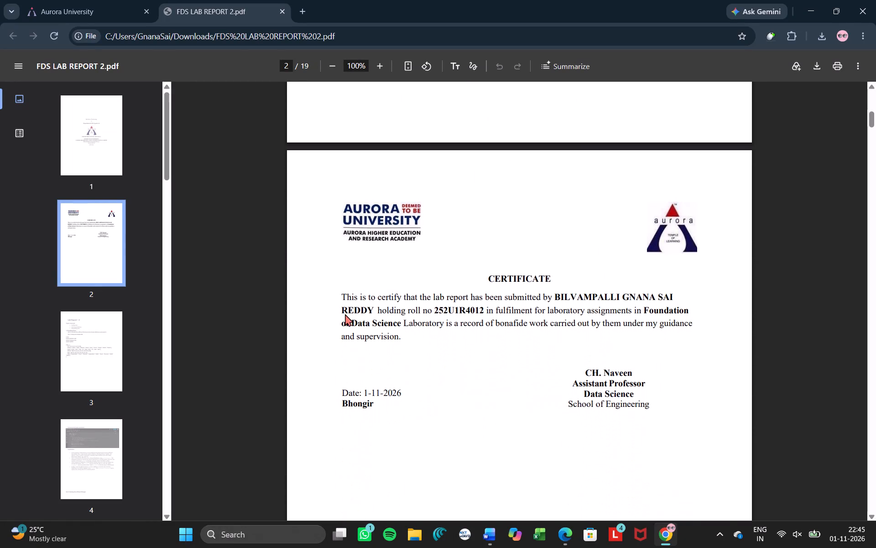
{"action": "scroll", "coordinate": [345, 314], "scroll_direction": "down", "scroll_amount": 9}
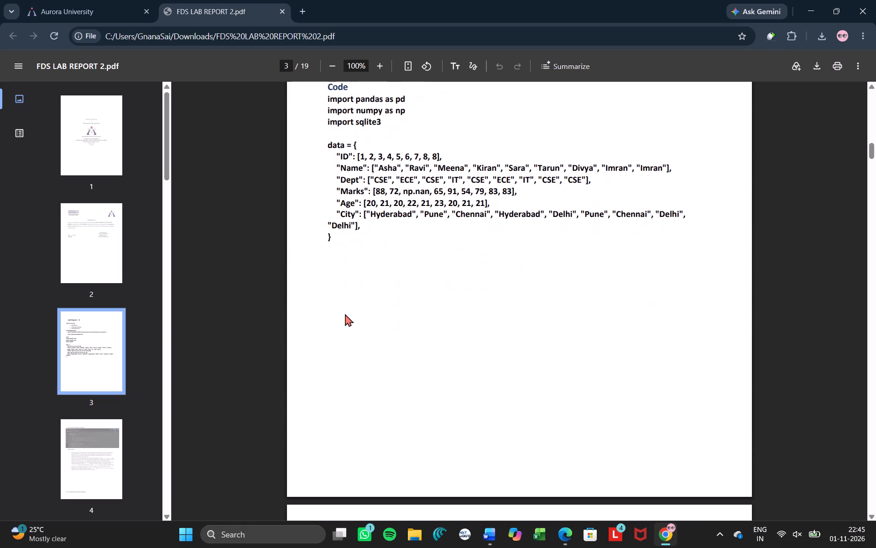
{"action": "scroll", "coordinate": [345, 314], "scroll_direction": "down", "scroll_amount": 8}
{"action": "scroll", "coordinate": [345, 314], "scroll_direction": "up", "scroll_amount": 5}
{"action": "scroll", "coordinate": [345, 314], "scroll_direction": "down", "scroll_amount": 4}
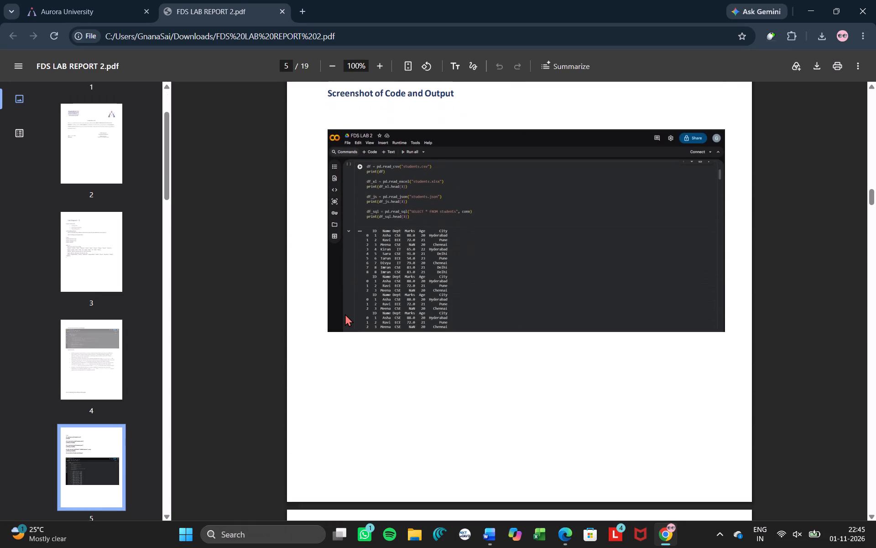
{"action": "scroll", "coordinate": [345, 314], "scroll_direction": "down", "scroll_amount": 17}
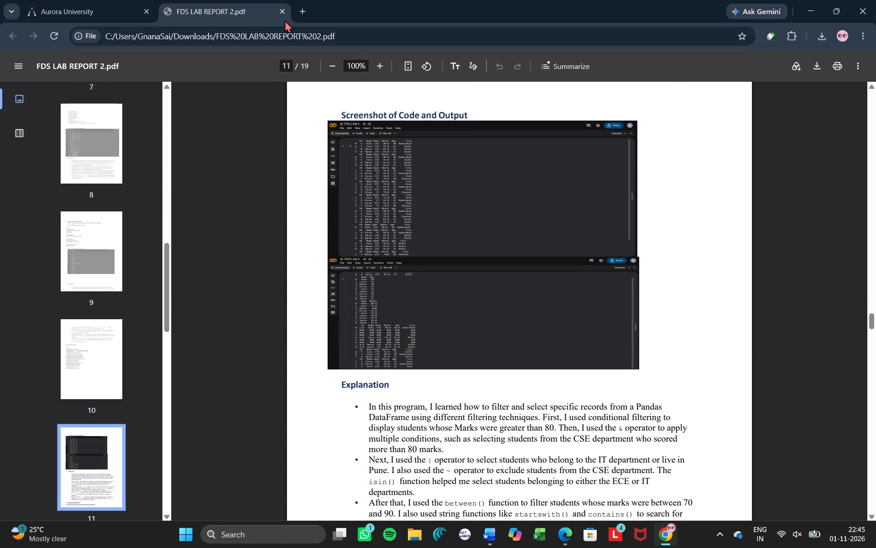
{"action": "left_click", "coordinate": [282, 13]}
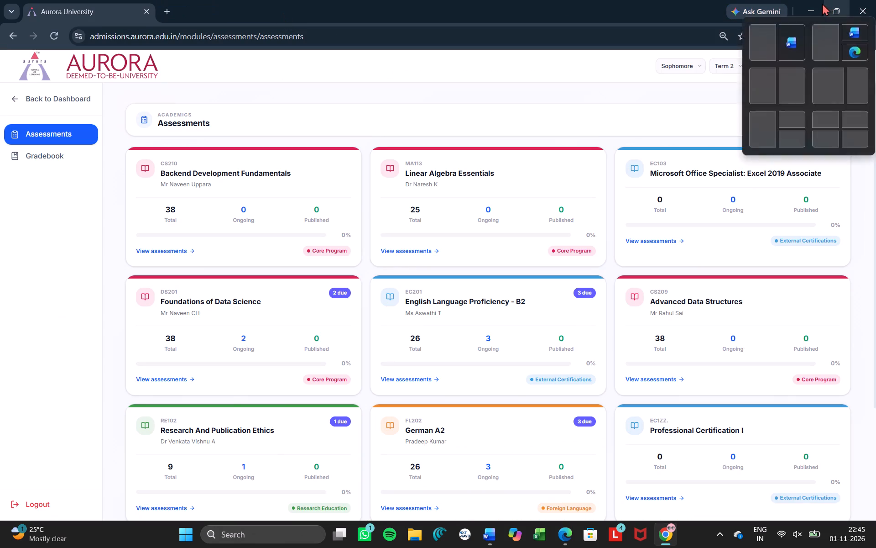
Minimize the Chrome window and close the Edge window holding the FDS LAB 2 Colab notebook.
{"action": "left_click", "coordinate": [819, 4]}
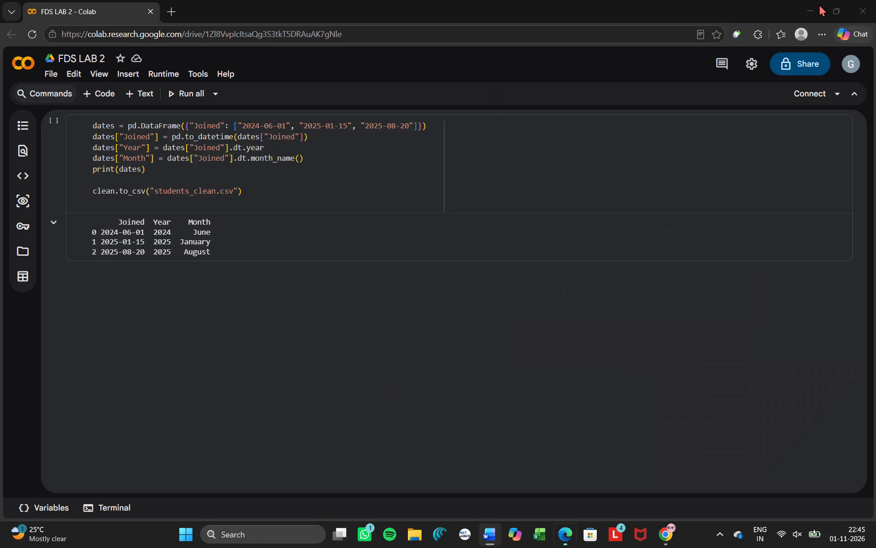
{"action": "left_click", "coordinate": [875, 0]}
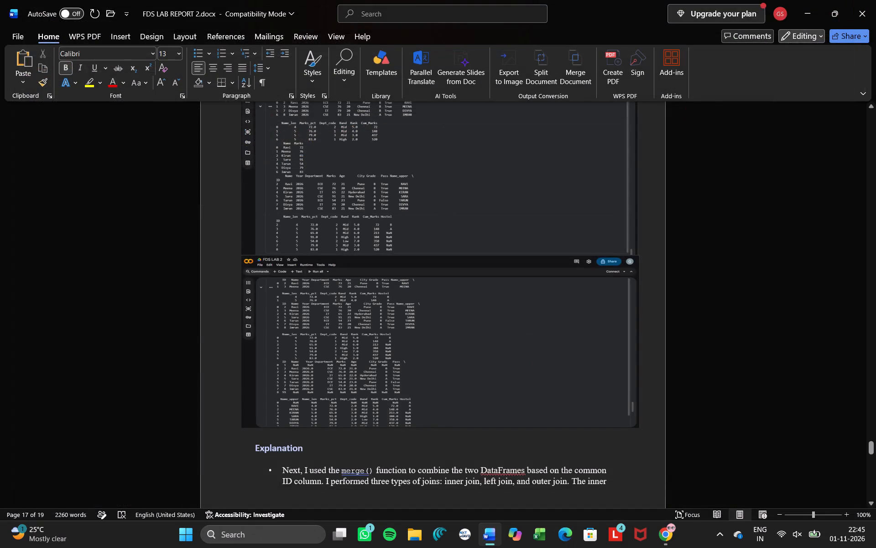
Turn on AutoSave for FDS LAB REPORT 2.docx in Word and close the document.
{"action": "left_click", "coordinate": [60, 16]}
{"action": "left_click", "coordinate": [375, 211]}
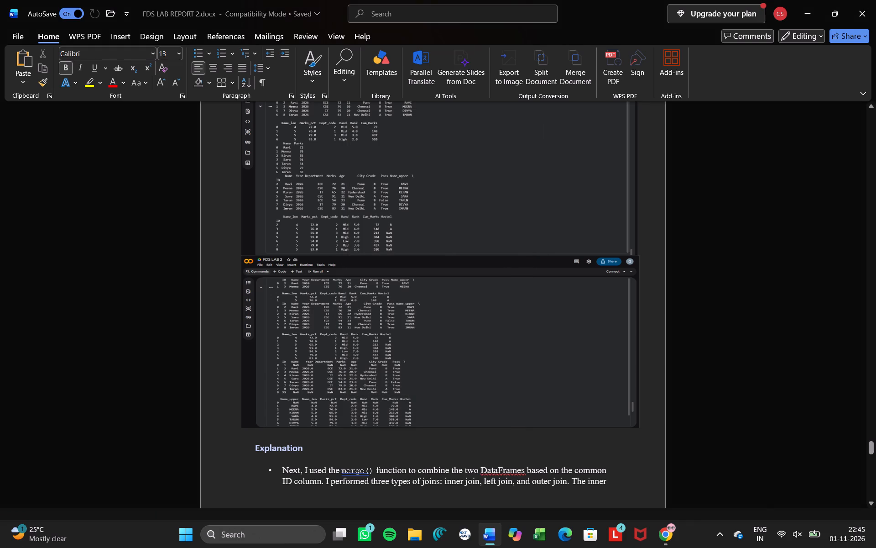
{"action": "left_click", "coordinate": [875, 0]}
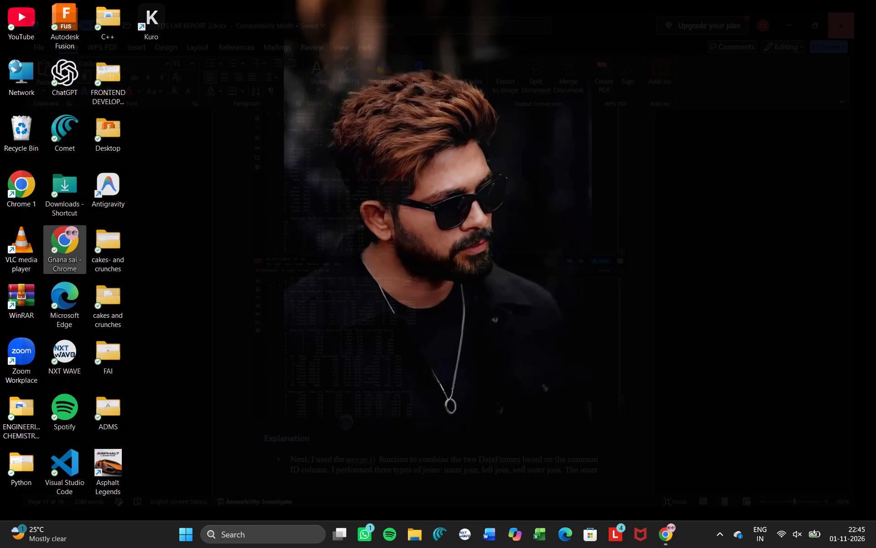
Open FDS LAB REPORT 1.pdf from the Downloads folder, examine its certificate and experiment pages, and close Chrome.
{"action": "left_click", "coordinate": [411, 535]}
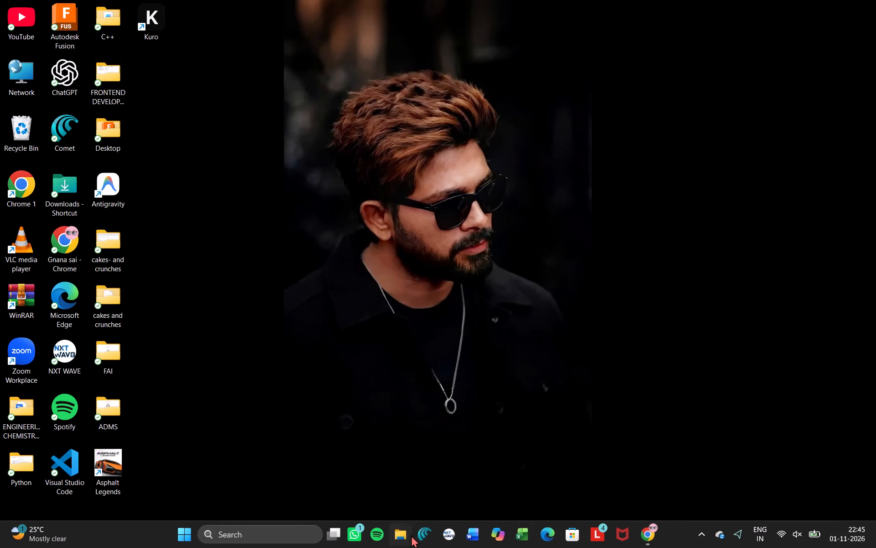
{"action": "left_click", "coordinate": [58, 310]}
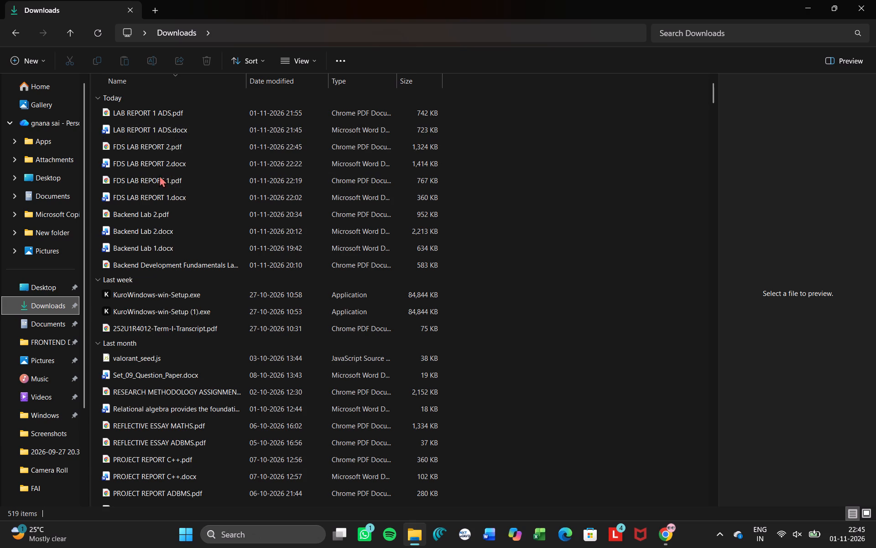
{"action": "double_click", "coordinate": [138, 184]}
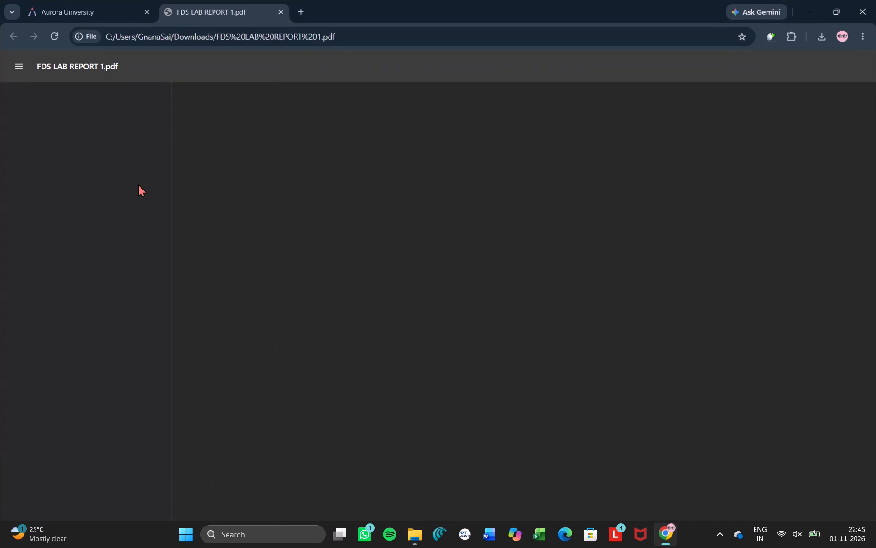
{"action": "scroll", "coordinate": [442, 343], "scroll_direction": "down", "scroll_amount": 5}
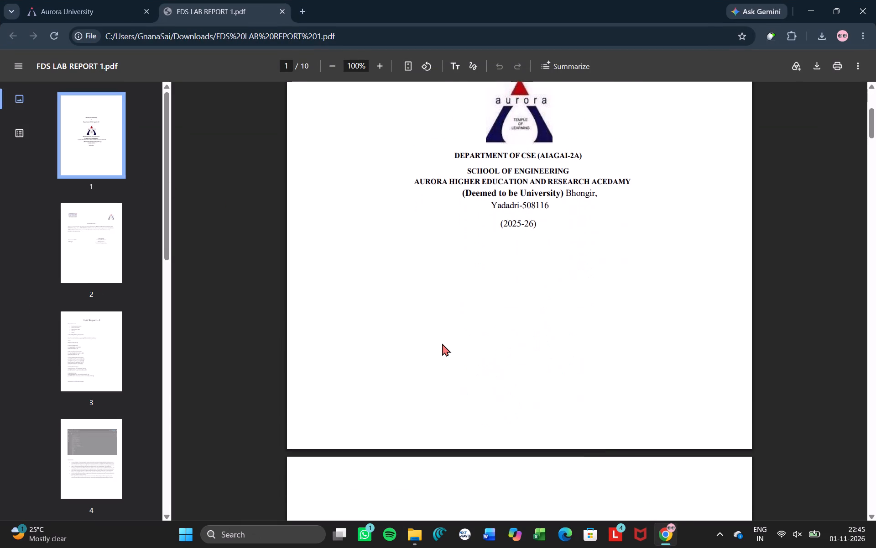
{"action": "scroll", "coordinate": [442, 343], "scroll_direction": "down", "scroll_amount": 7}
{"action": "scroll", "coordinate": [442, 343], "scroll_direction": "up", "scroll_amount": 2}
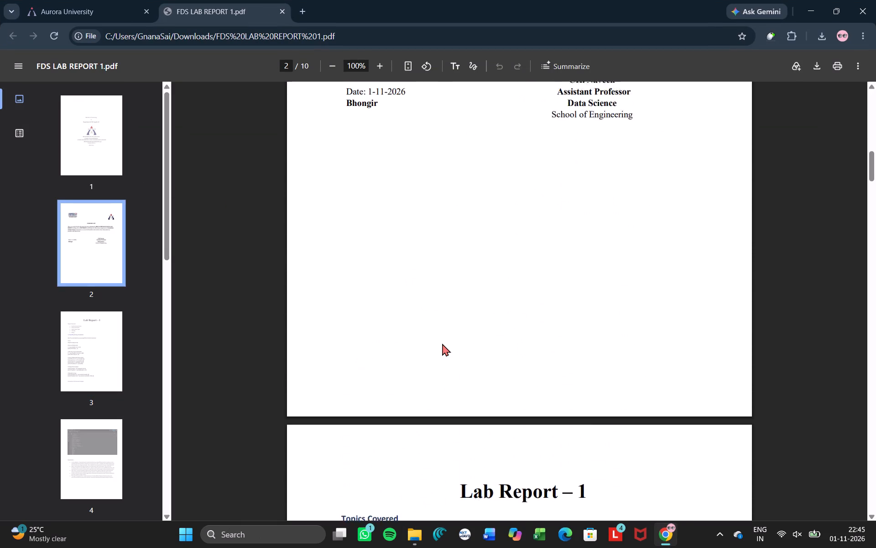
{"action": "scroll", "coordinate": [442, 343], "scroll_direction": "up", "scroll_amount": 2}
{"action": "scroll", "coordinate": [442, 343], "scroll_direction": "down", "scroll_amount": 6}
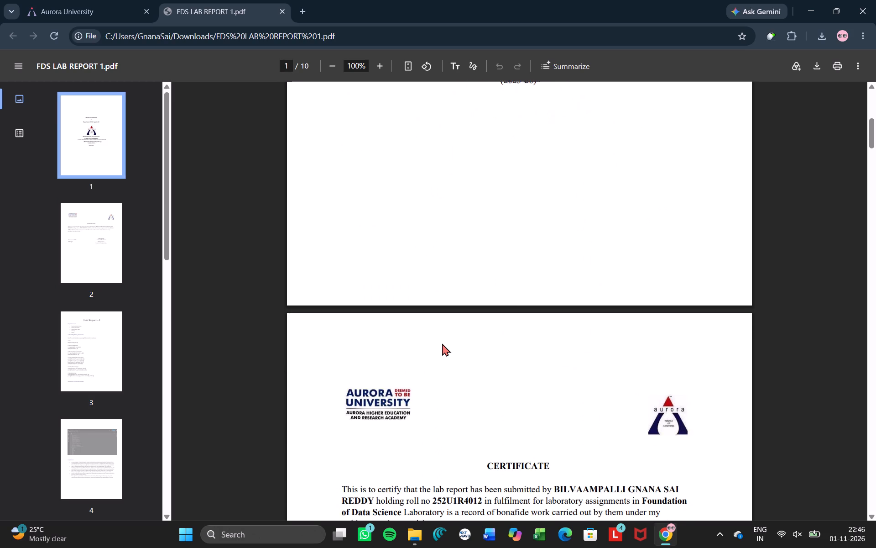
{"action": "scroll", "coordinate": [442, 343], "scroll_direction": "down", "scroll_amount": 13}
{"action": "scroll", "coordinate": [442, 343], "scroll_direction": "up", "scroll_amount": 1}
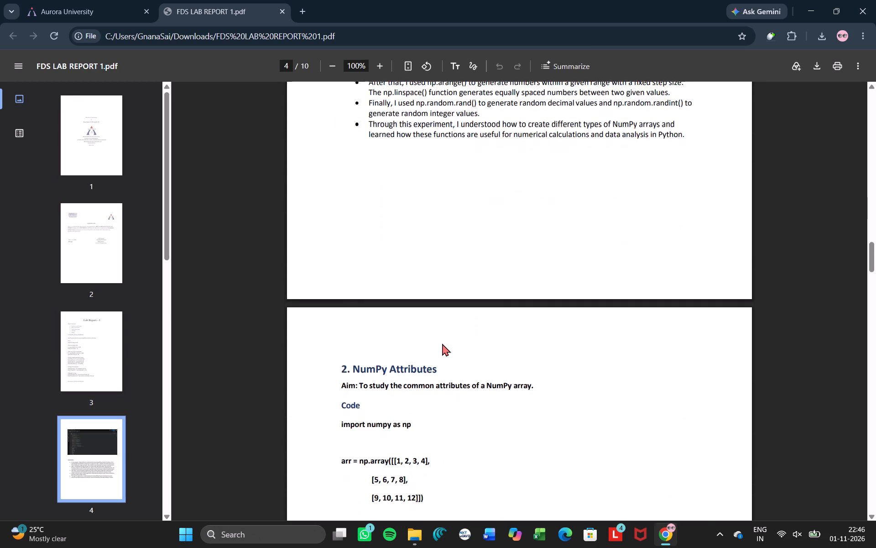
{"action": "scroll", "coordinate": [442, 343], "scroll_direction": "up", "scroll_amount": 1}
{"action": "scroll", "coordinate": [442, 343], "scroll_direction": "down", "scroll_amount": 8}
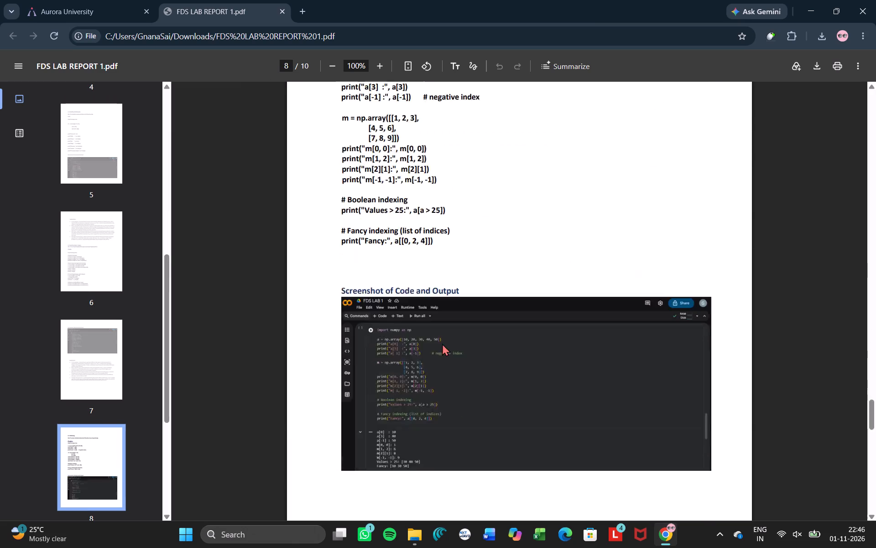
{"action": "left_click", "coordinate": [874, 2]}
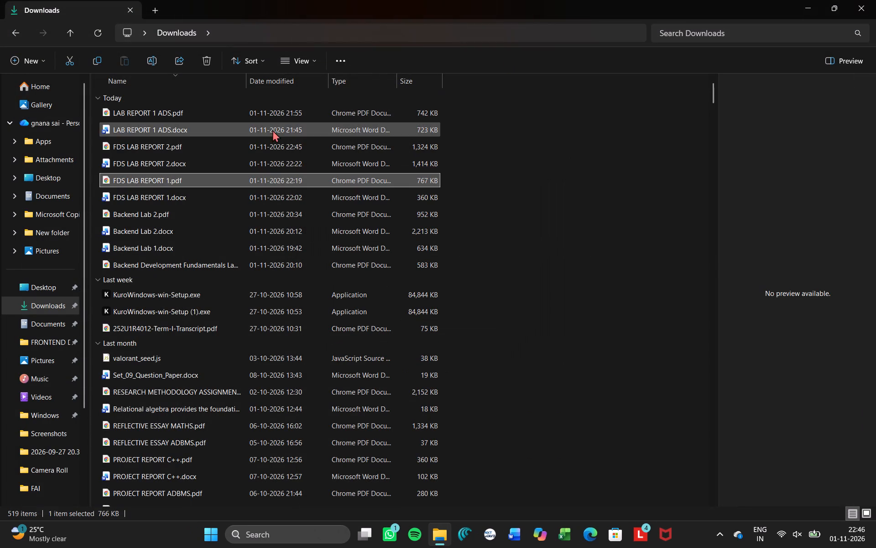
Reopen FDS LAB REPORT 2.pdf from Downloads, skim its pages once more, and close both the PDF and the folder window.
{"action": "double_click", "coordinate": [141, 145]}
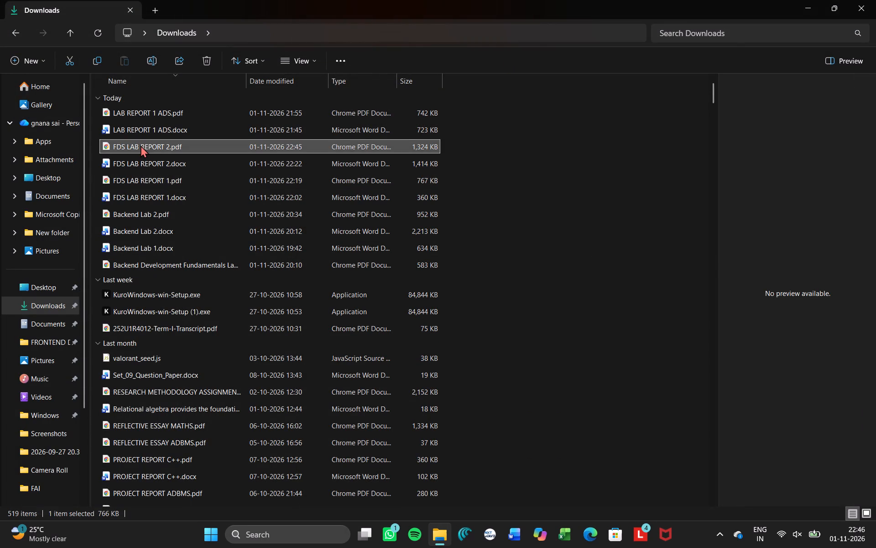
{"action": "scroll", "coordinate": [422, 303], "scroll_direction": "down", "scroll_amount": 11}
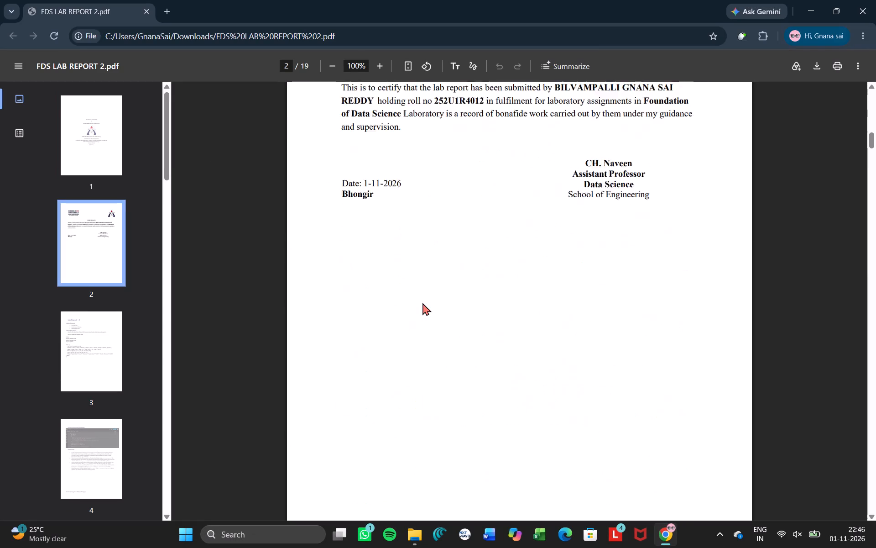
{"action": "scroll", "coordinate": [422, 303], "scroll_direction": "down", "scroll_amount": 15}
{"action": "scroll", "coordinate": [422, 303], "scroll_direction": "down", "scroll_amount": 6}
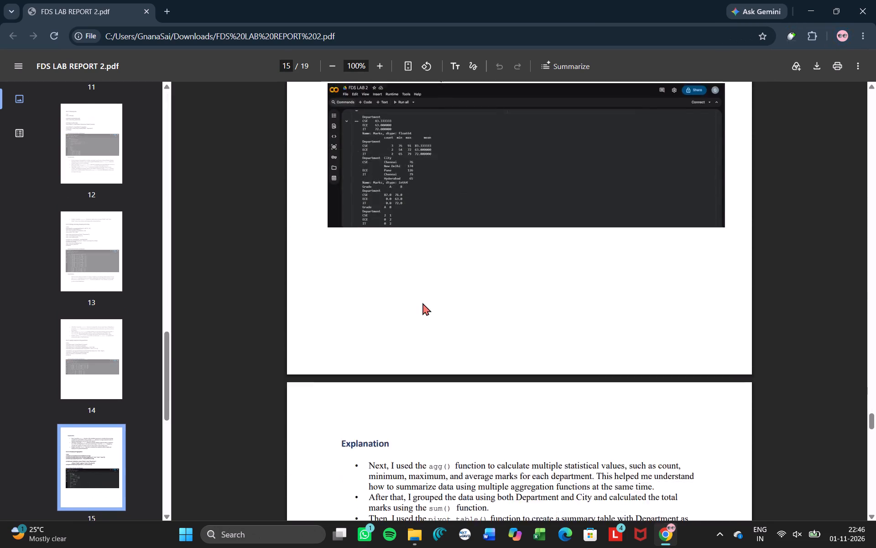
{"action": "left_click", "coordinate": [875, 0]}
{"action": "left_click", "coordinate": [875, 0]}
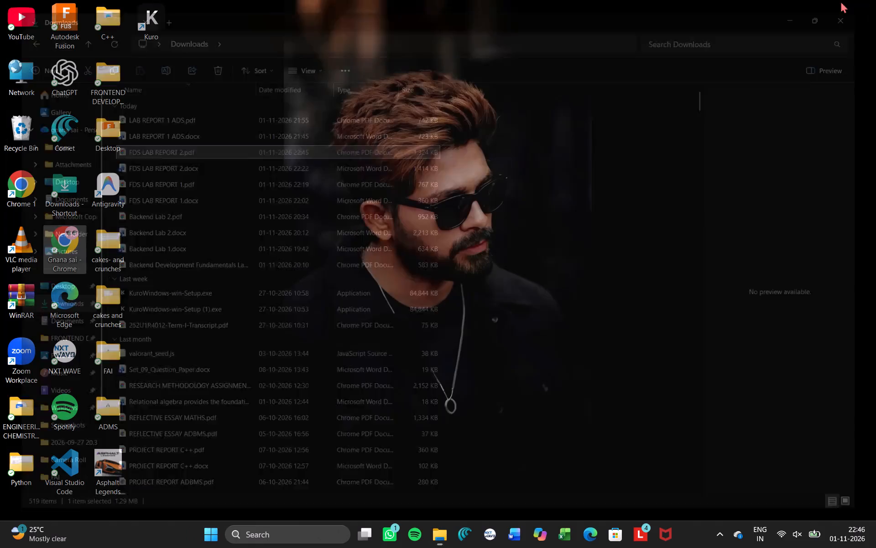
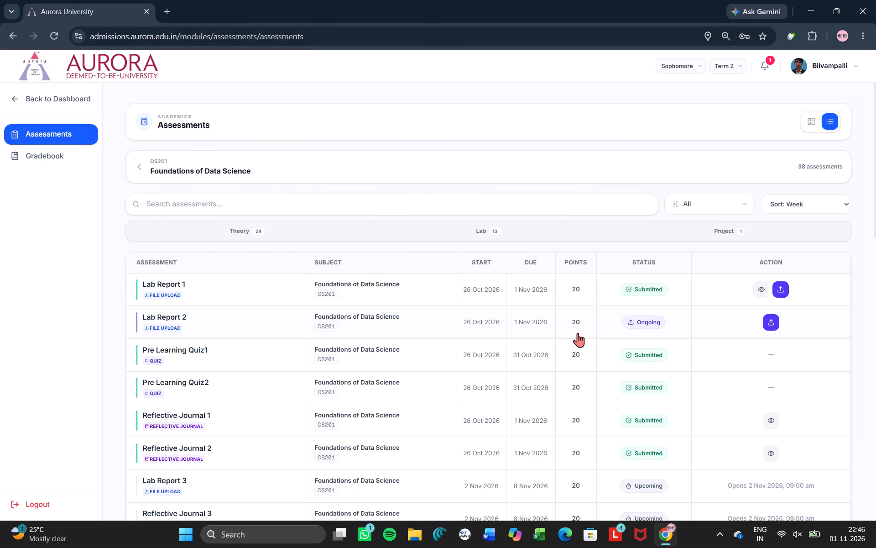
Submit FDS LAB REPORT 2.pdf from Downloads for the Lab Report 2 assessment in Foundations of Data Science and reload the page.
{"action": "left_click", "coordinate": [768, 320]}
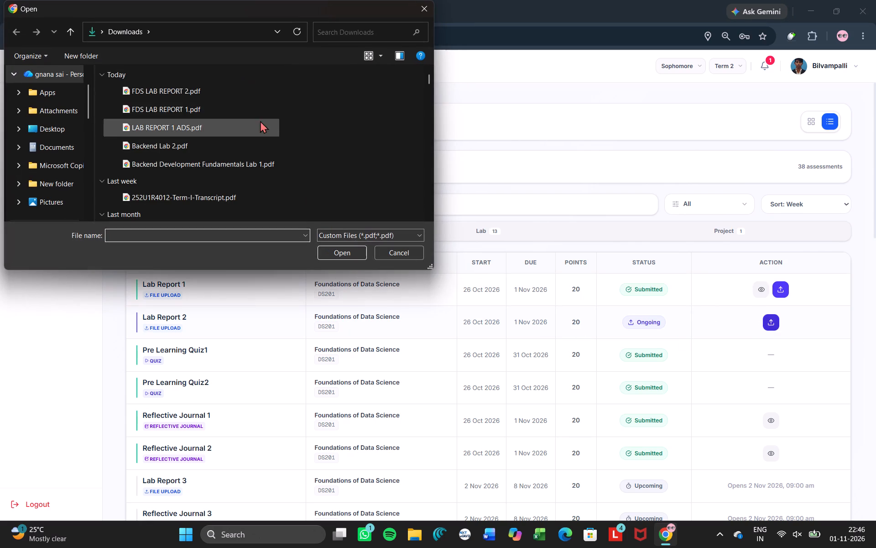
{"action": "left_click", "coordinate": [248, 93]}
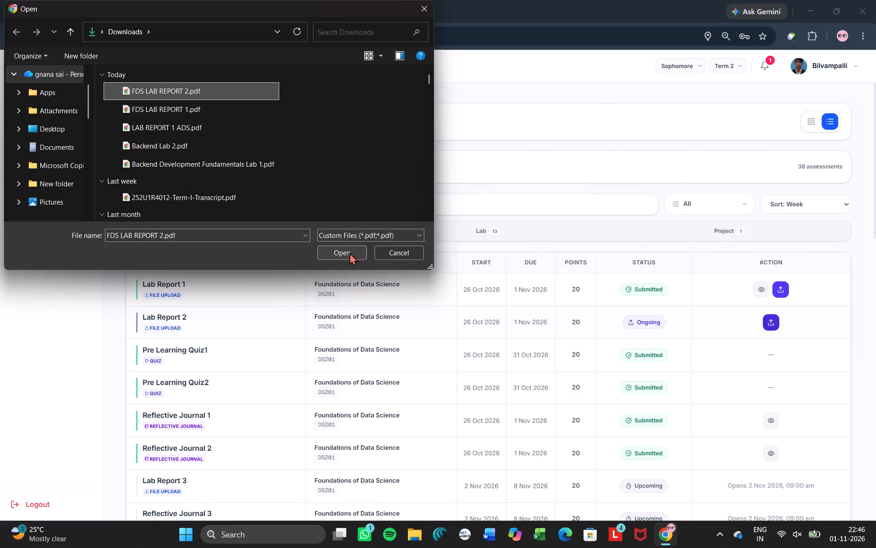
{"action": "left_click", "coordinate": [349, 253]}
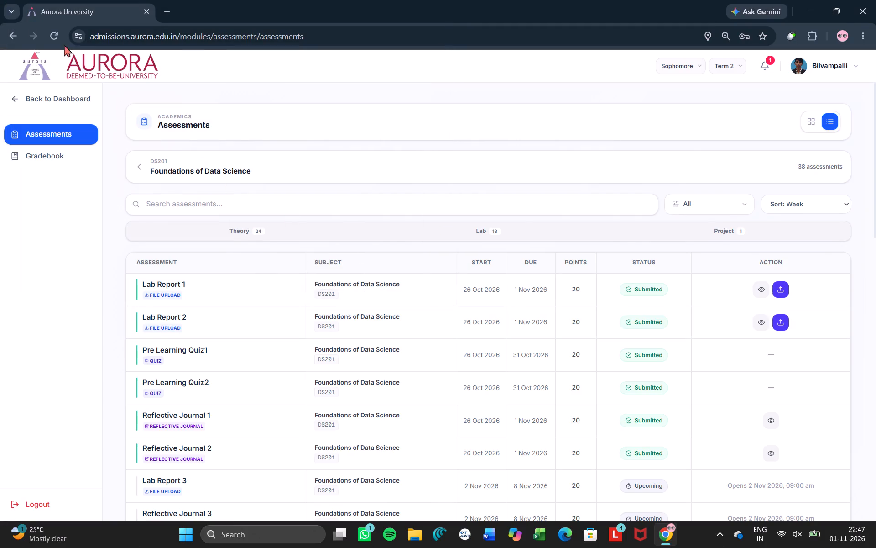
{"action": "left_click", "coordinate": [55, 36]}
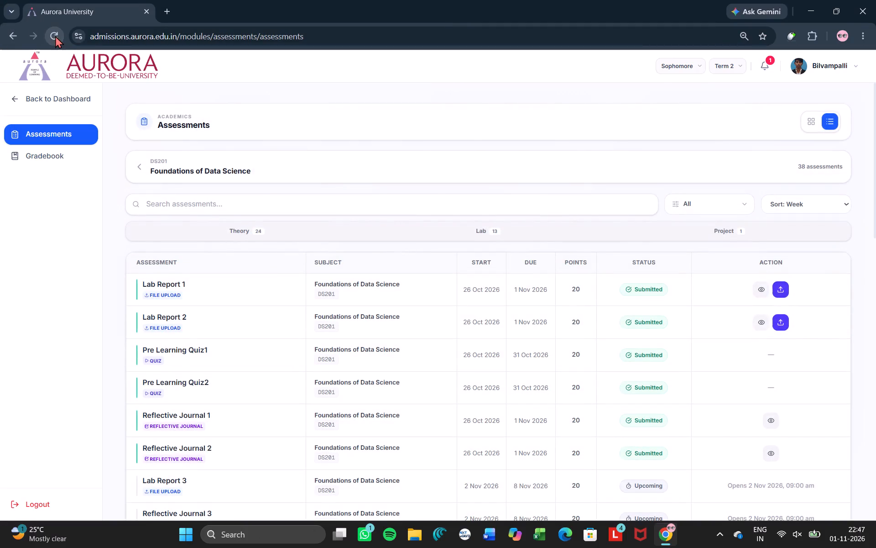
View the submitted Lab Report 1 file, examine its cover, certificate and first experiment pages, and close it.
{"action": "left_click", "coordinate": [759, 285]}
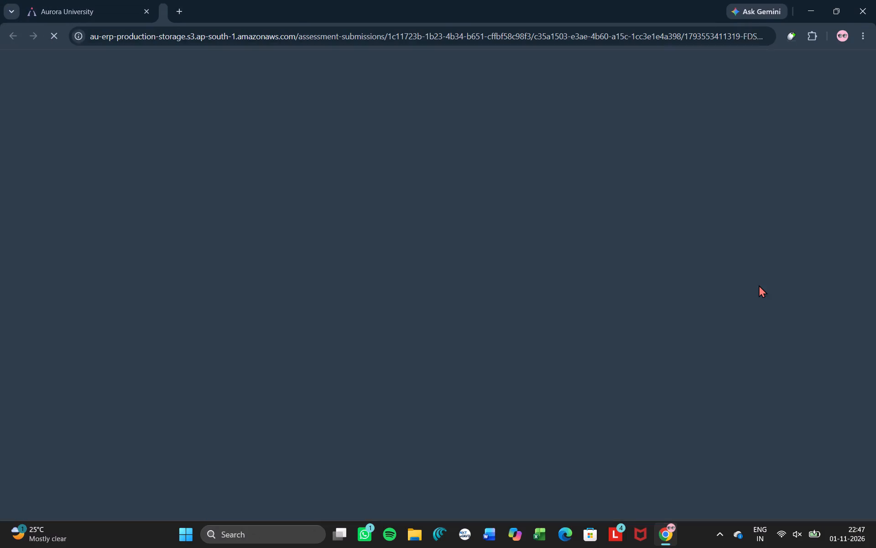
{"action": "scroll", "coordinate": [605, 244], "scroll_direction": "down", "scroll_amount": 6}
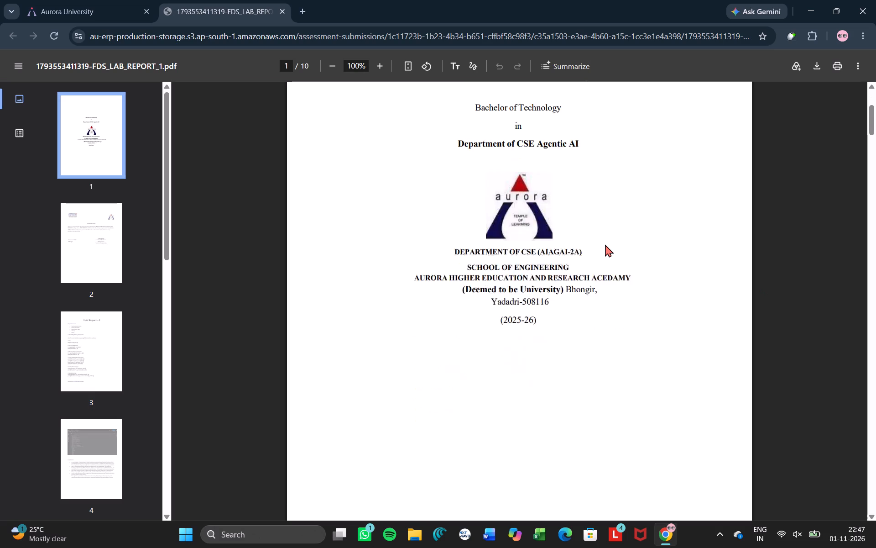
{"action": "scroll", "coordinate": [605, 244], "scroll_direction": "down", "scroll_amount": 5}
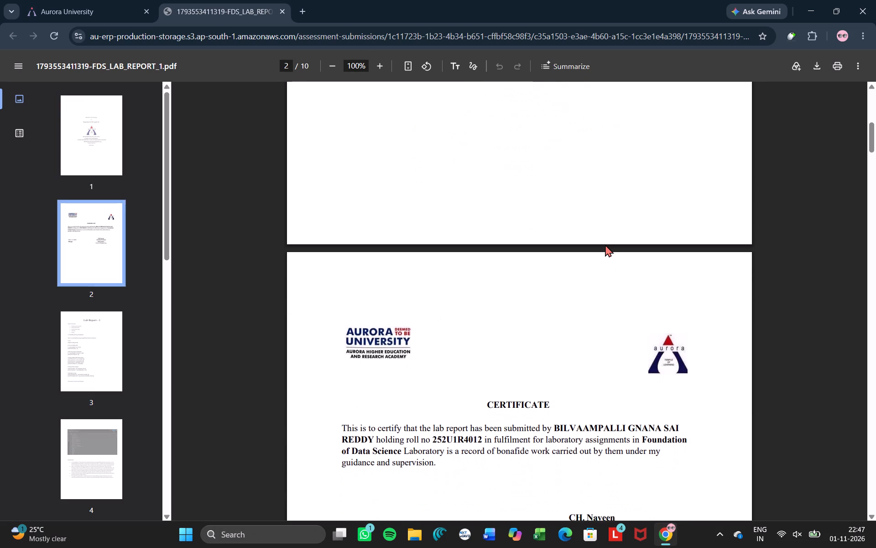
{"action": "scroll", "coordinate": [605, 244], "scroll_direction": "down", "scroll_amount": 1}
{"action": "scroll", "coordinate": [605, 244], "scroll_direction": "up", "scroll_amount": 5}
{"action": "scroll", "coordinate": [605, 244], "scroll_direction": "down", "scroll_amount": 2}
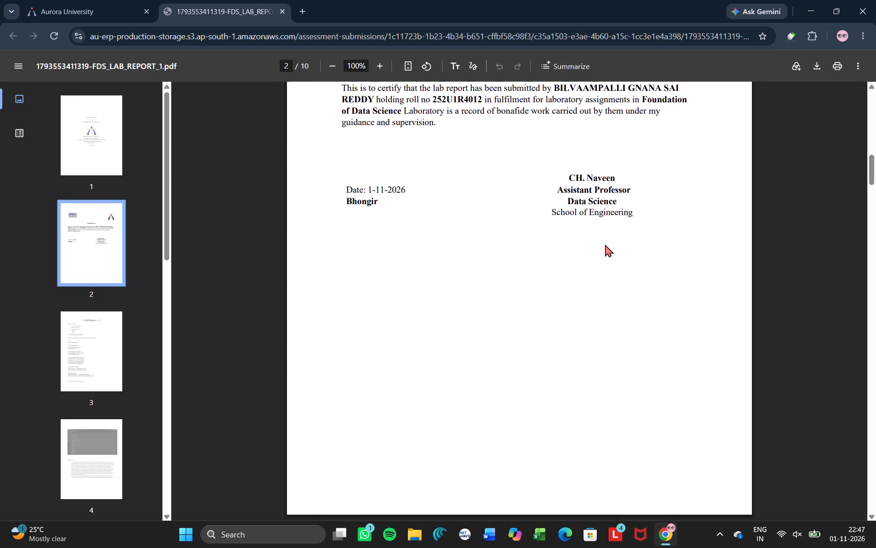
{"action": "scroll", "coordinate": [605, 244], "scroll_direction": "down", "scroll_amount": 2}
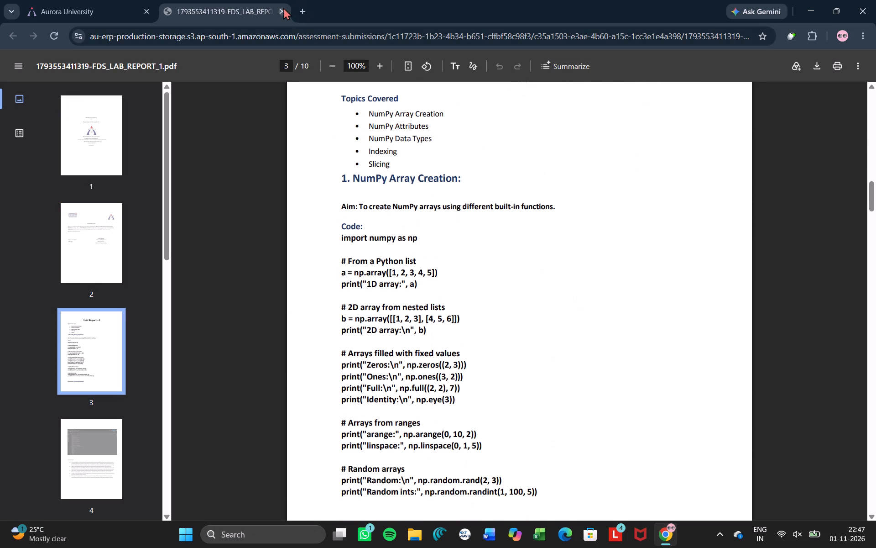
{"action": "left_click", "coordinate": [282, 9]}
View the submitted Lab Report 2 file, skim its opening pages through Part 2, and close it.
{"action": "left_click", "coordinate": [761, 324]}
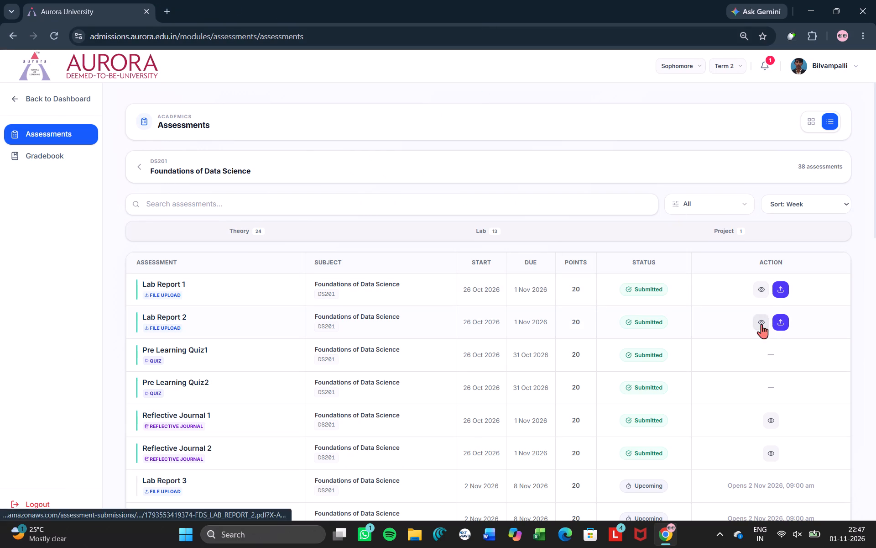
{"action": "scroll", "coordinate": [579, 335], "scroll_direction": "down", "scroll_amount": 5}
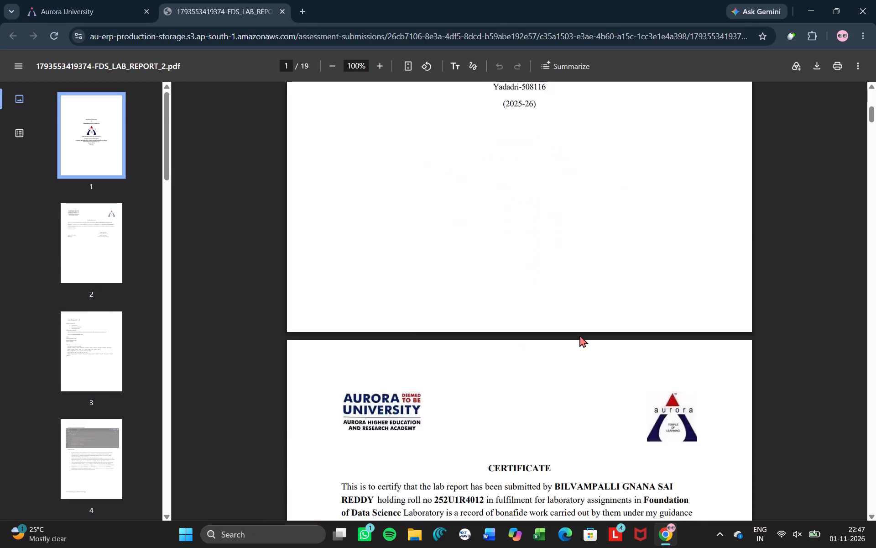
{"action": "scroll", "coordinate": [579, 335], "scroll_direction": "down", "scroll_amount": 8}
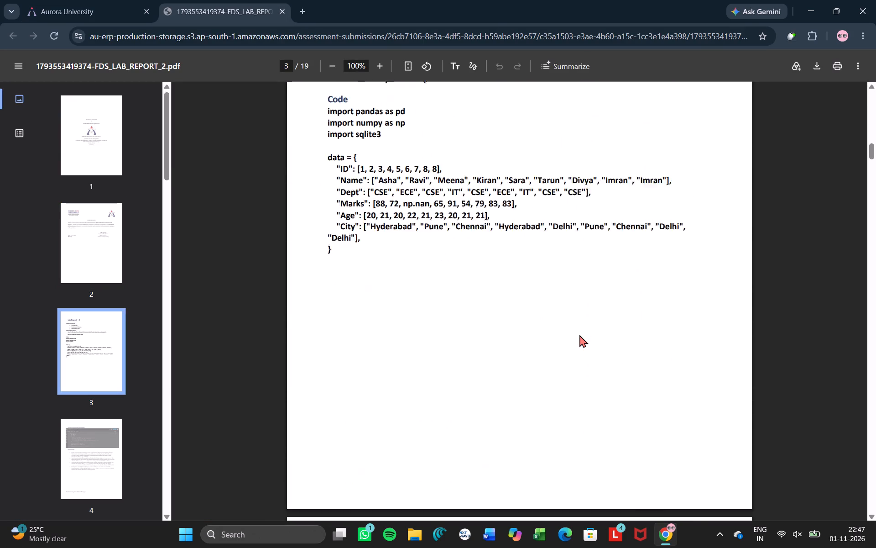
{"action": "left_click", "coordinate": [281, 14]}
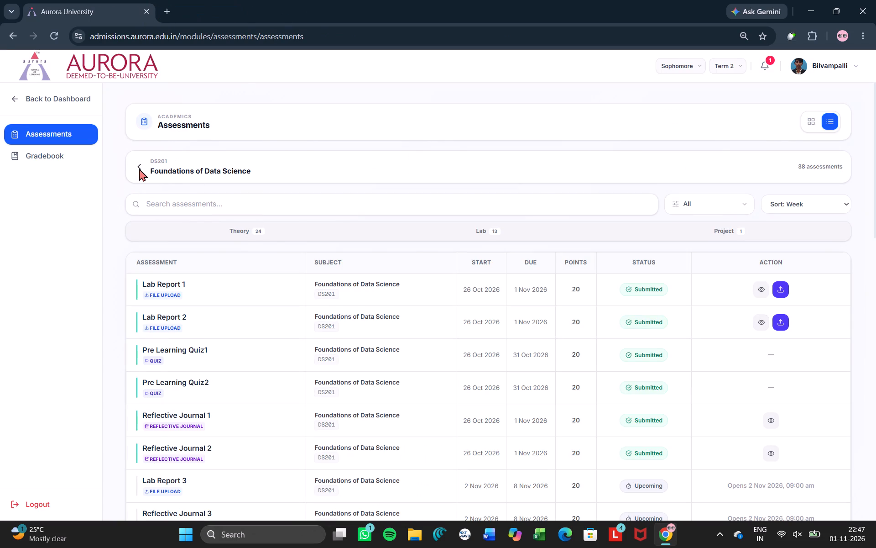
Return to the overview of all course assessments, look over the course cards, and close Chrome.
{"action": "left_click", "coordinate": [139, 169]}
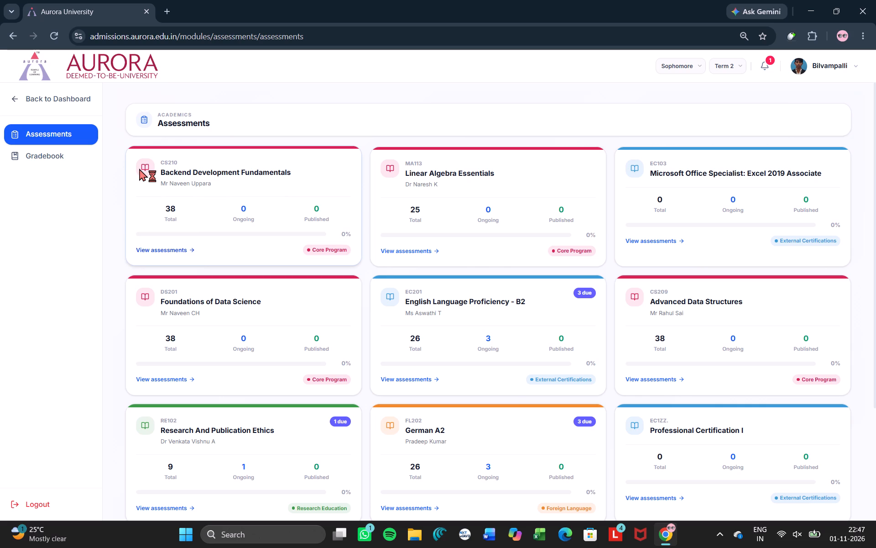
{"action": "scroll", "coordinate": [139, 169], "scroll_direction": "up", "scroll_amount": 5}
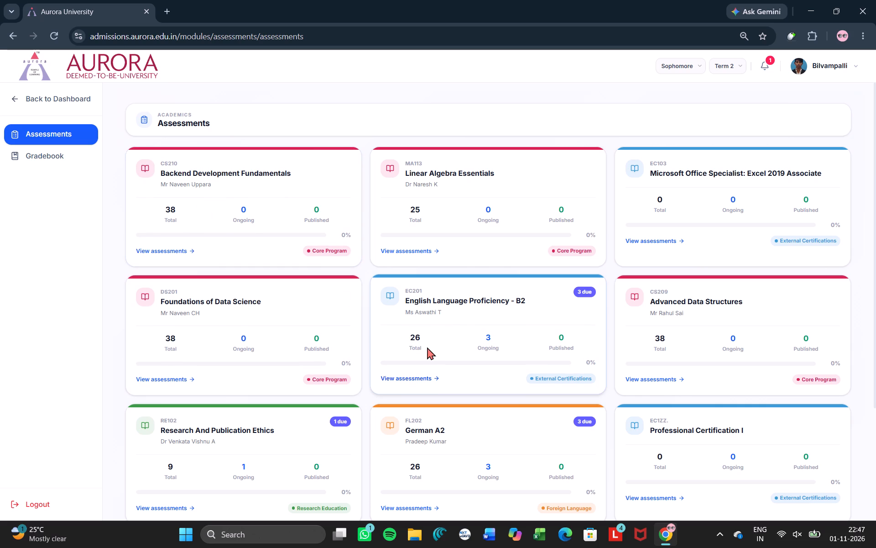
{"action": "scroll", "coordinate": [427, 347], "scroll_direction": "up", "scroll_amount": 6}
{"action": "left_click", "coordinate": [875, 0]}
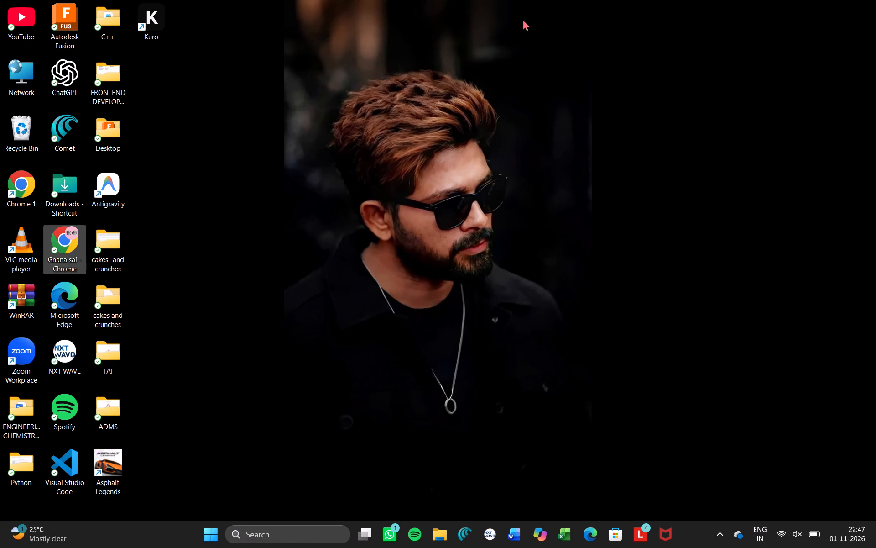
Launch Kuro from the desktop.
{"action": "double_click", "coordinate": [168, 16]}
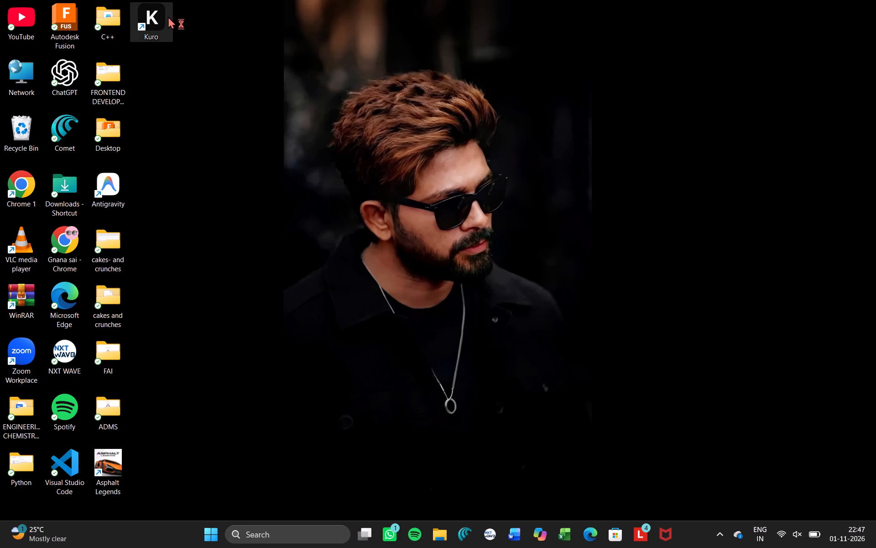
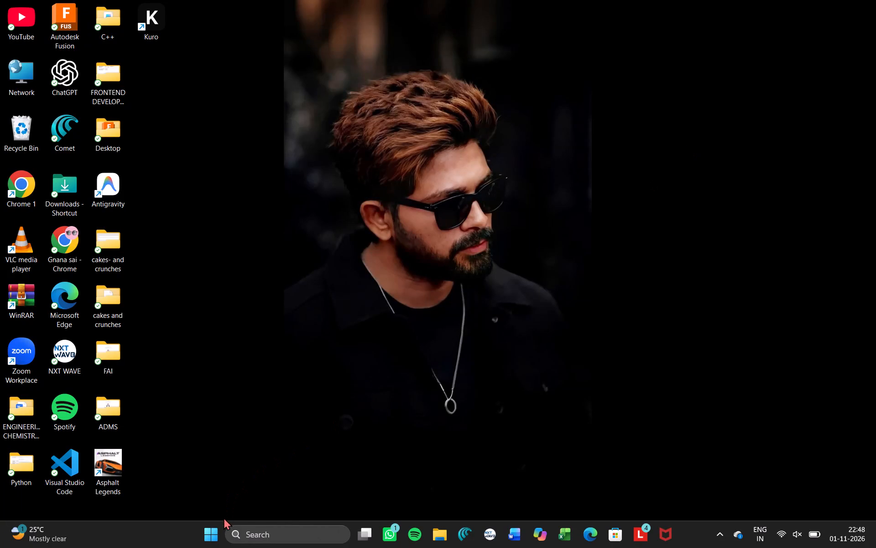
Open the computer's power options.
{"action": "left_click", "coordinate": [209, 531]}
{"action": "left_click", "coordinate": [525, 488]}
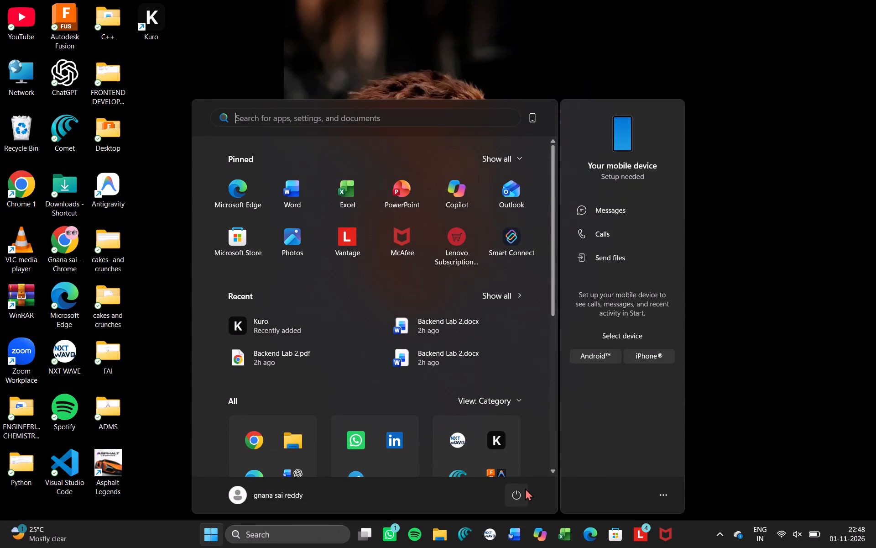